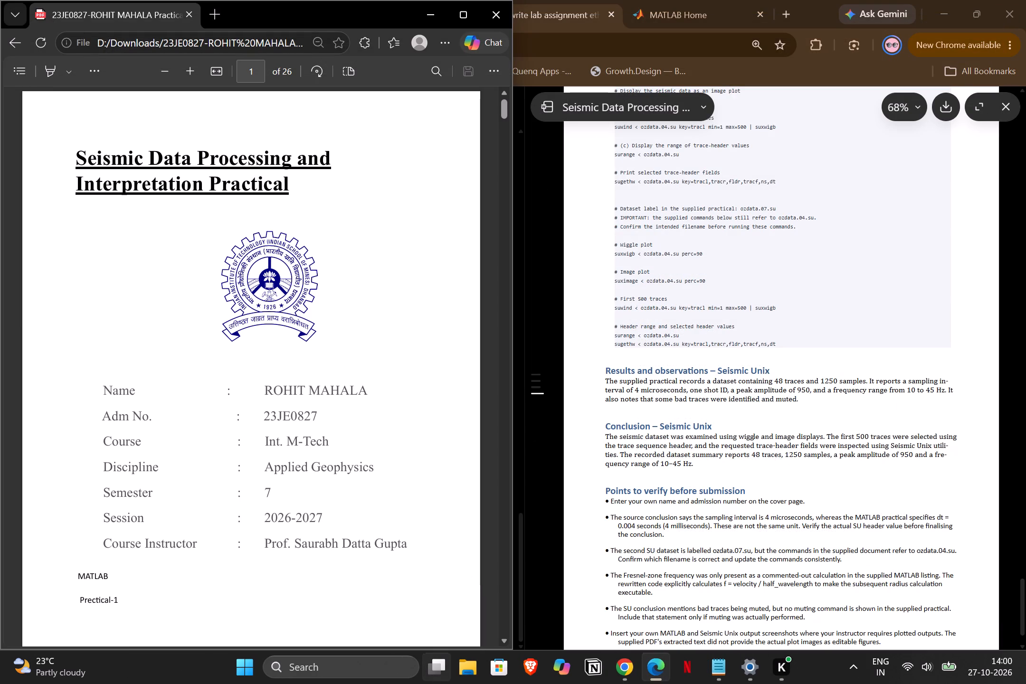
Open the Seismic_Practicals_03_04_05_Organized document and the Practical 3&4&5 reference PDF from the Downloads folder.
{"action": "left_click", "coordinate": [460, 677]}
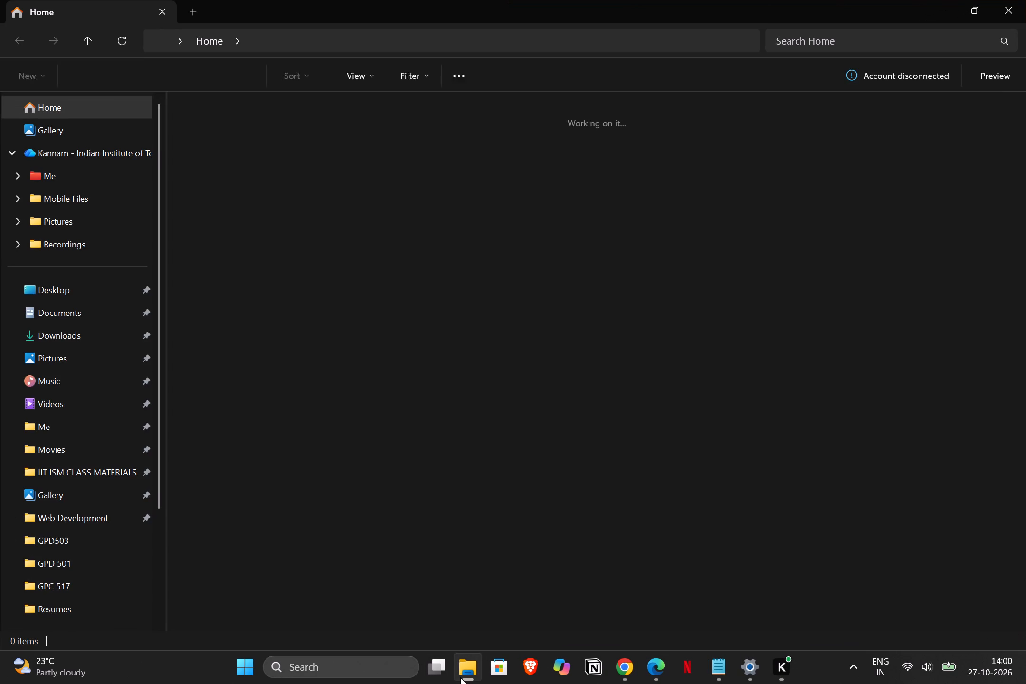
{"action": "left_click", "coordinate": [67, 335]}
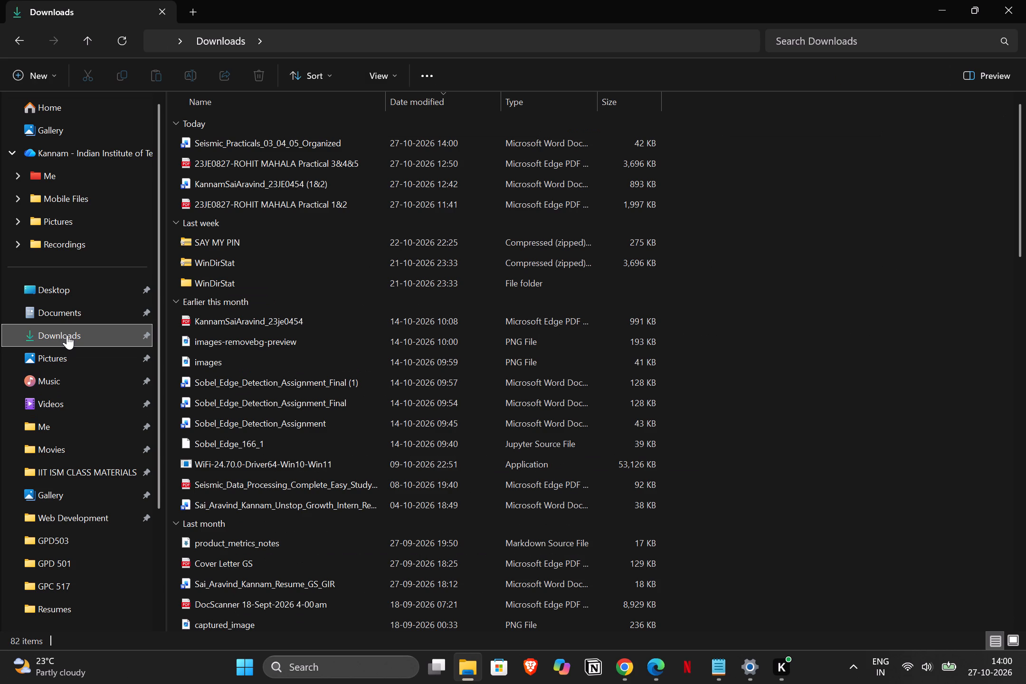
{"action": "double_click", "coordinate": [319, 145]}
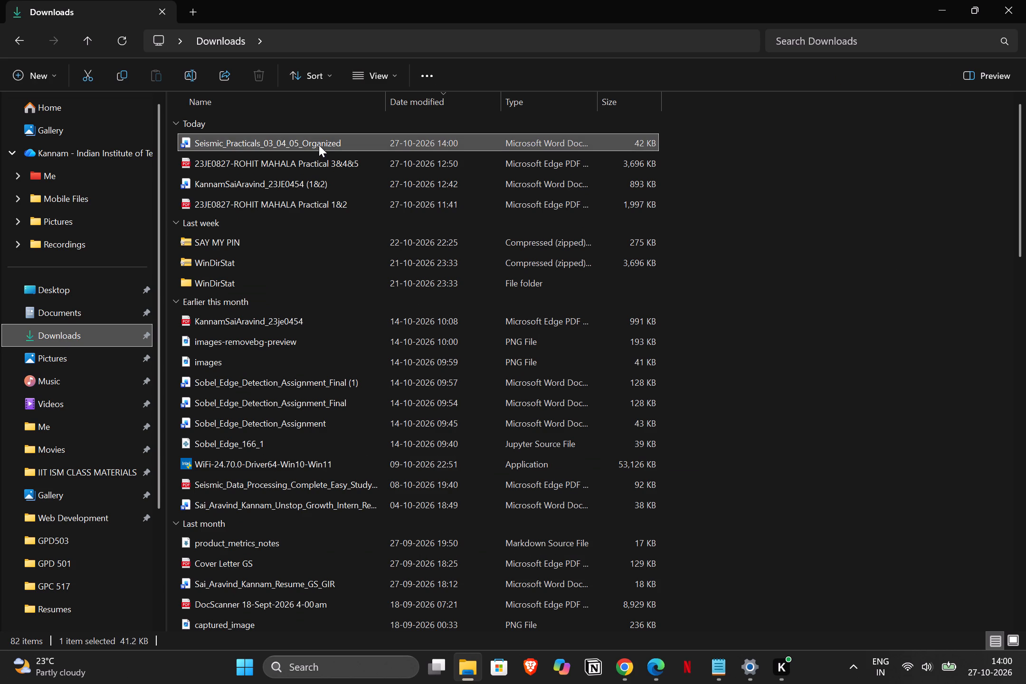
{"action": "double_click", "coordinate": [324, 166]}
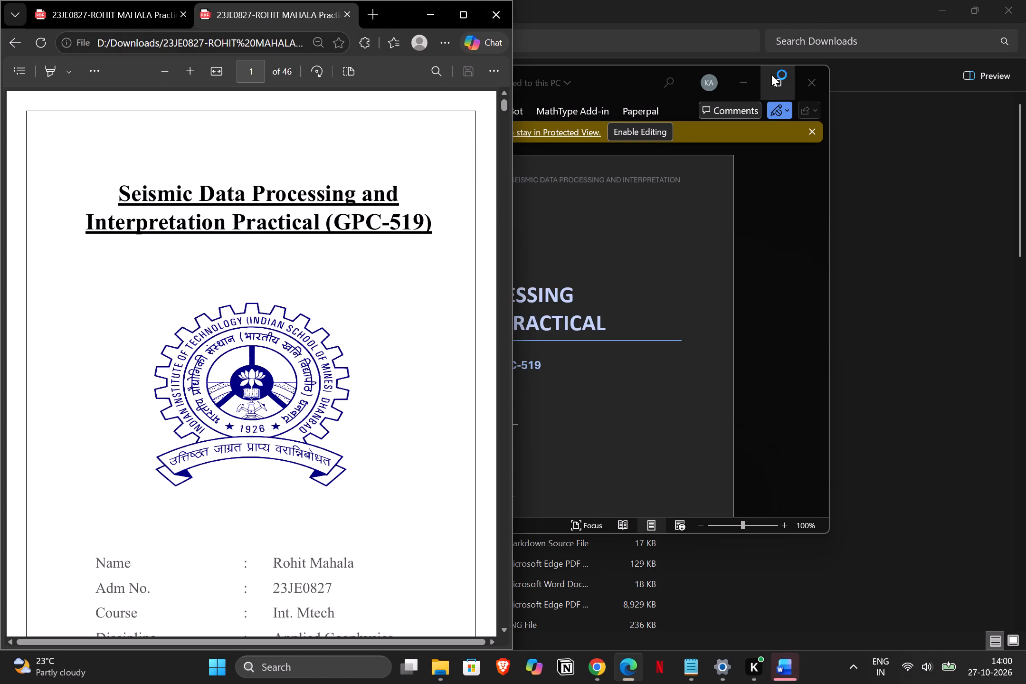
Enable editing for the Word document and place it in the half of the screen beside the reference PDF.
{"action": "left_click", "coordinate": [759, 176]}
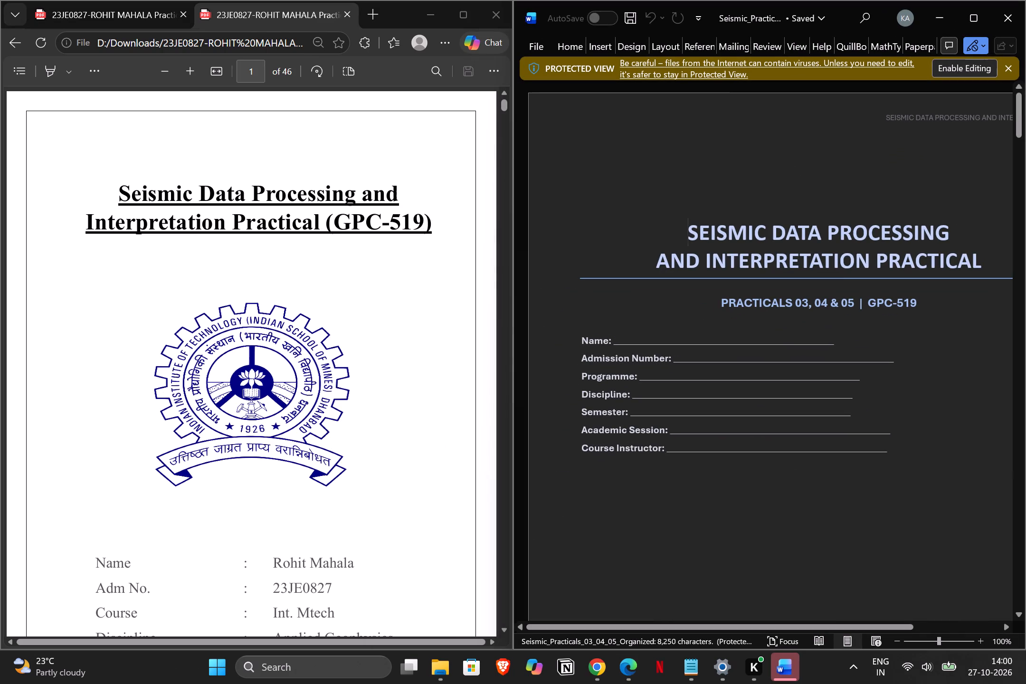
{"action": "left_click", "coordinate": [946, 66]}
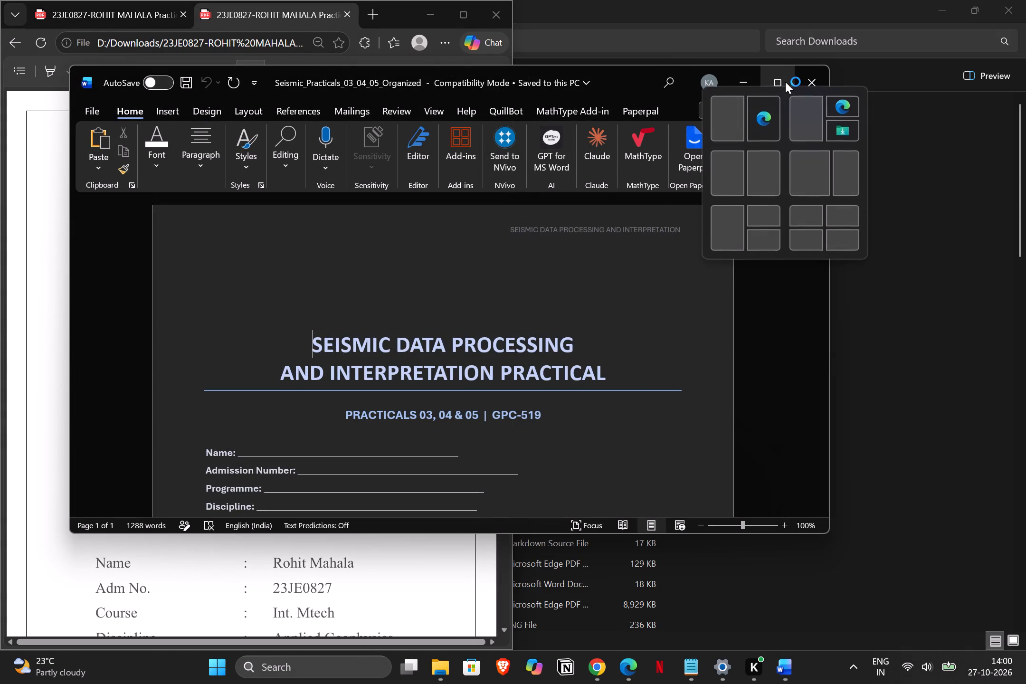
{"action": "left_click", "coordinate": [763, 178]}
Examine the Practical 03 section of the Word document alongside the Practical 03 page of the reference PDF.
{"action": "scroll", "coordinate": [705, 316], "scroll_direction": "down", "scroll_amount": 2}
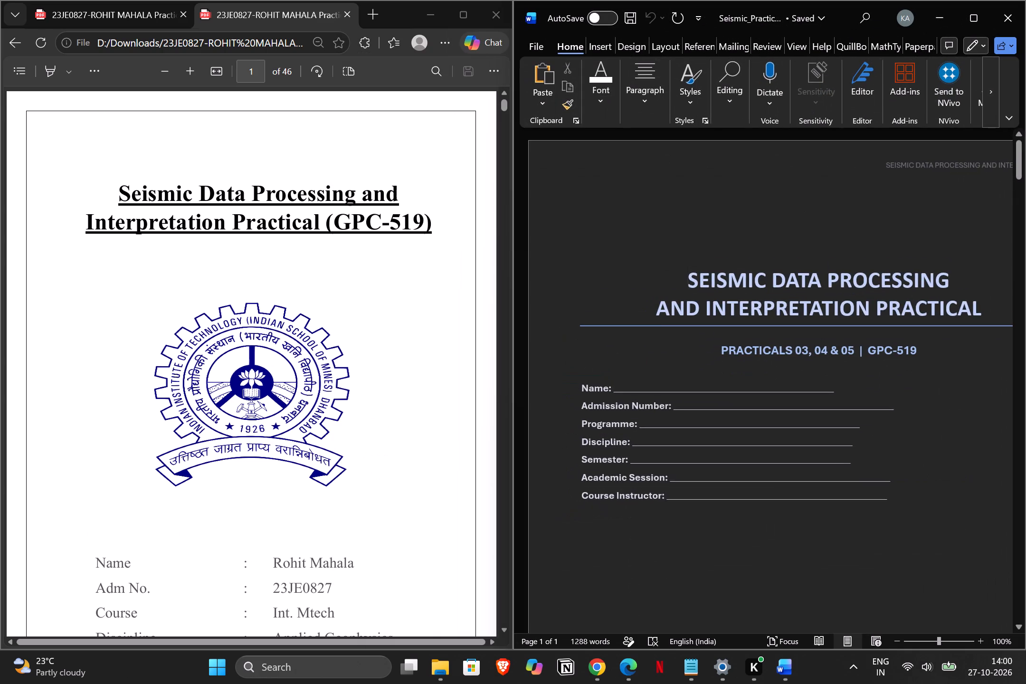
{"action": "scroll", "coordinate": [705, 317], "scroll_direction": "down", "scroll_amount": 18}
{"action": "scroll", "coordinate": [275, 327], "scroll_direction": "down", "scroll_amount": 11}
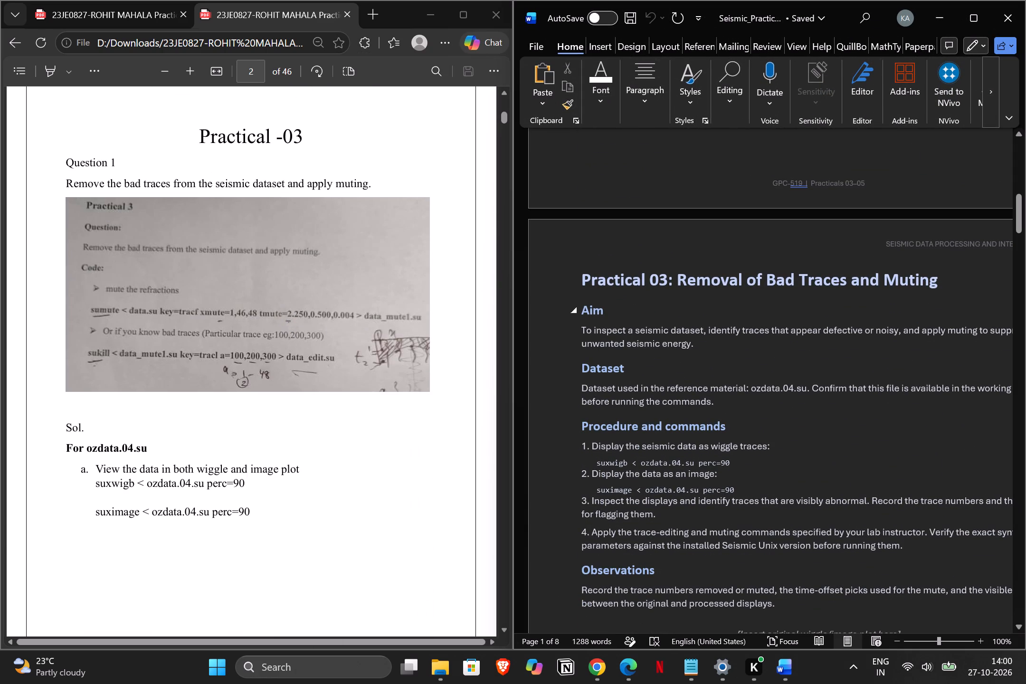
{"action": "scroll", "coordinate": [834, 306], "scroll_direction": "left", "scroll_amount": 1}
{"action": "scroll", "coordinate": [834, 306], "scroll_direction": "down", "scroll_amount": 2, "text": "ctrl"}
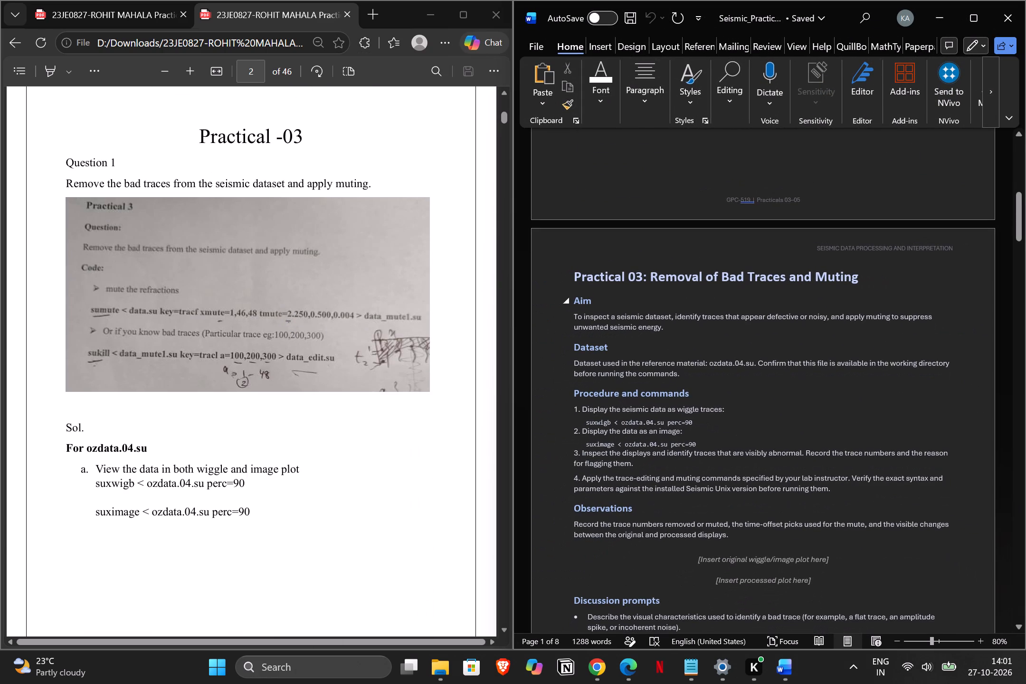
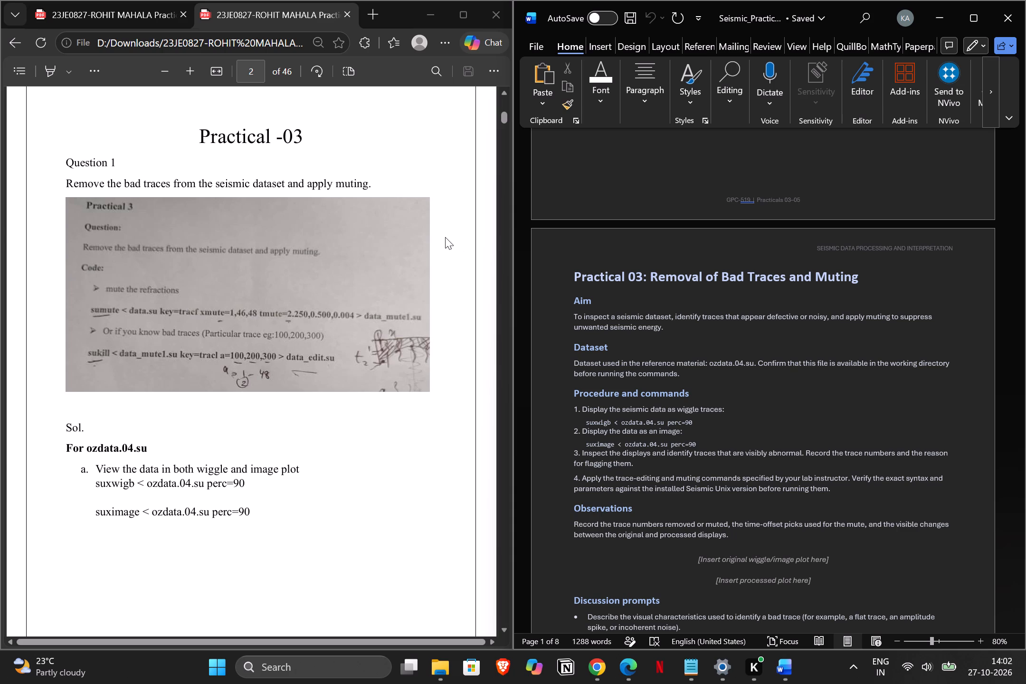
Look through the Practical 03 and Practical 04 pages of the reference PDF, returning to the Practical 03 question.
{"action": "scroll", "coordinate": [283, 361], "scroll_direction": "down", "scroll_amount": 9}
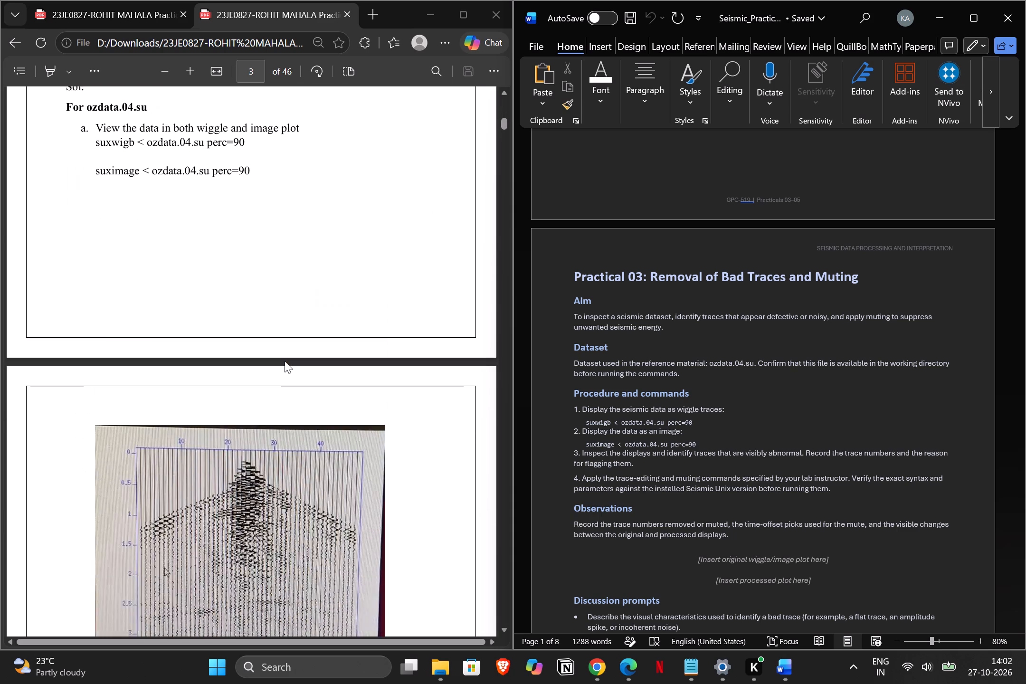
{"action": "scroll", "coordinate": [285, 362], "scroll_direction": "down", "scroll_amount": 18}
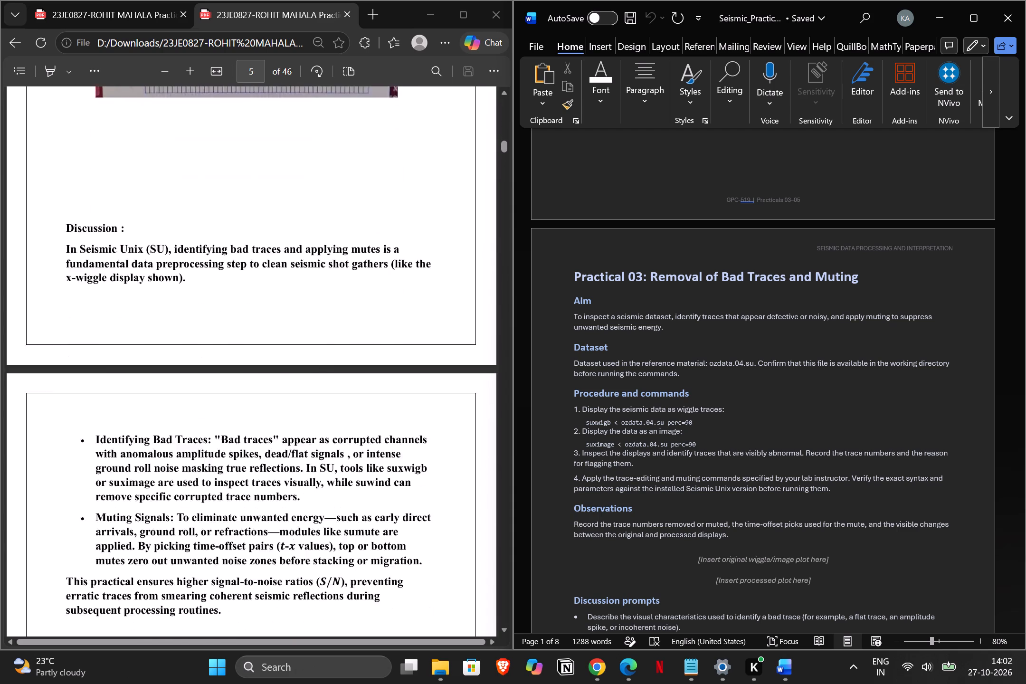
{"action": "scroll", "coordinate": [280, 365], "scroll_direction": "down", "scroll_amount": 13}
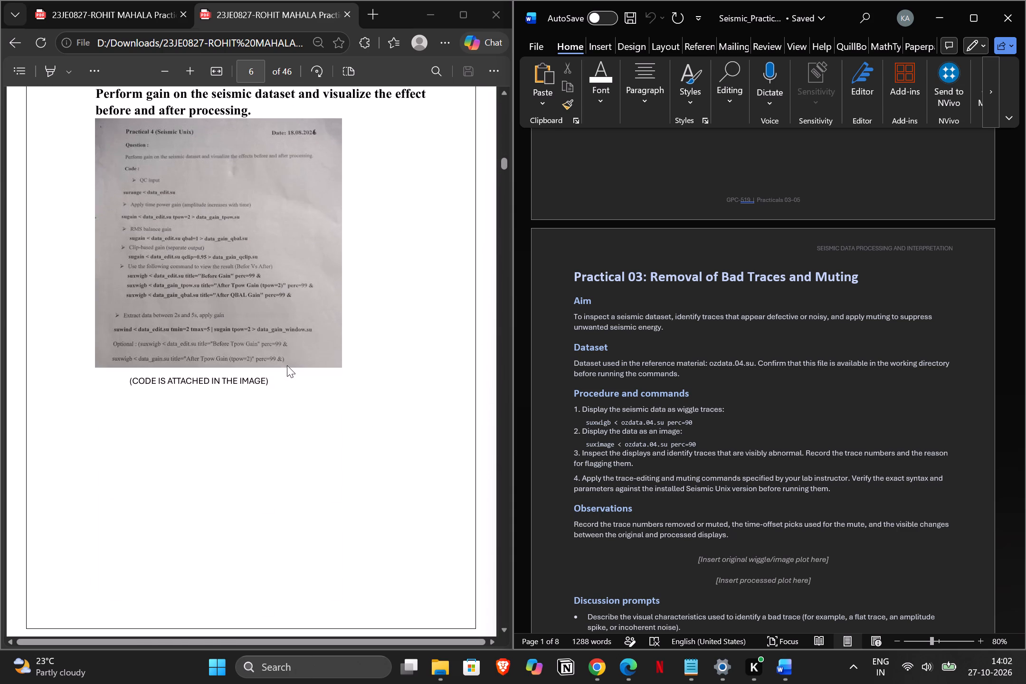
{"action": "scroll", "coordinate": [287, 366], "scroll_direction": "down", "scroll_amount": 16}
{"action": "scroll", "coordinate": [280, 385], "scroll_direction": "up", "scroll_amount": 15}
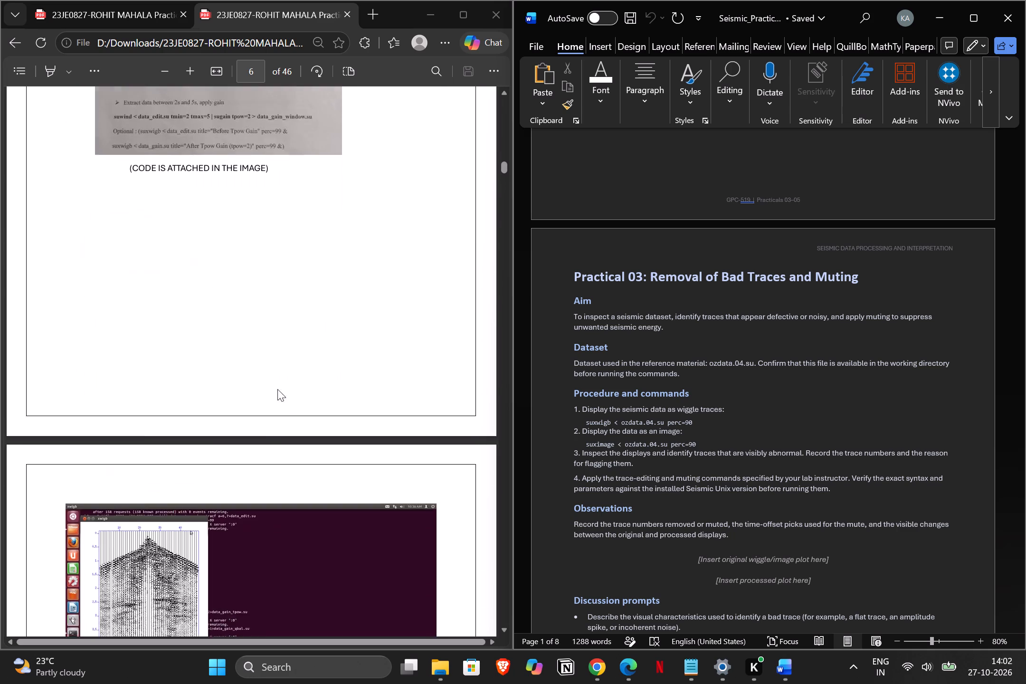
{"action": "scroll", "coordinate": [277, 389], "scroll_direction": "up", "scroll_amount": 20}
{"action": "scroll", "coordinate": [277, 389], "scroll_direction": "up", "scroll_amount": 2}
{"action": "scroll", "coordinate": [274, 348], "scroll_direction": "up", "scroll_amount": 16}
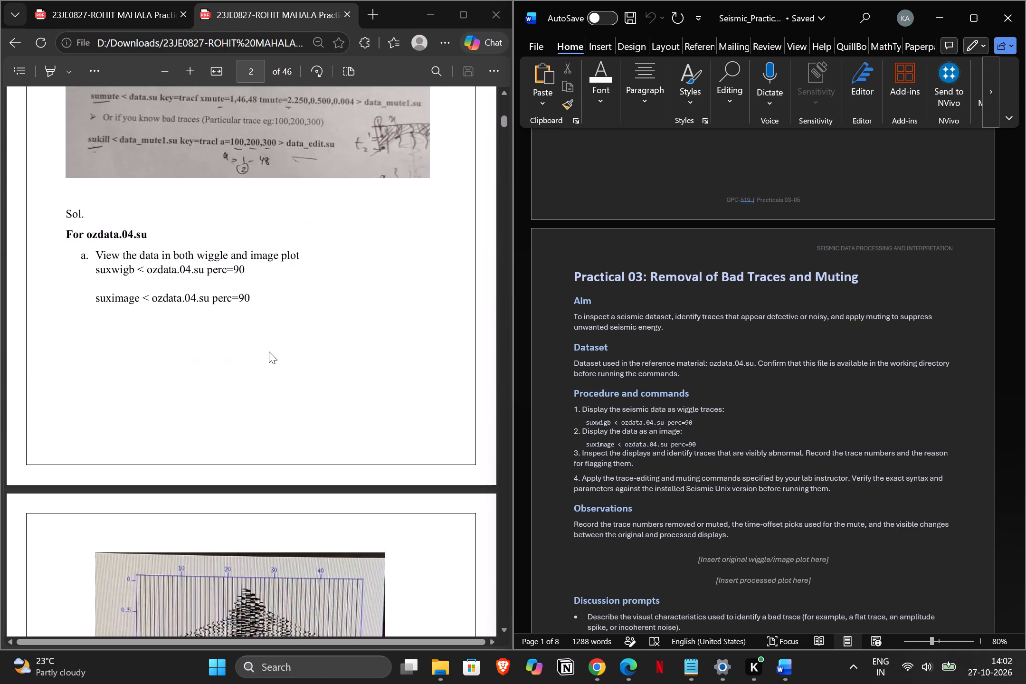
{"action": "scroll", "coordinate": [269, 351], "scroll_direction": "up", "scroll_amount": 4}
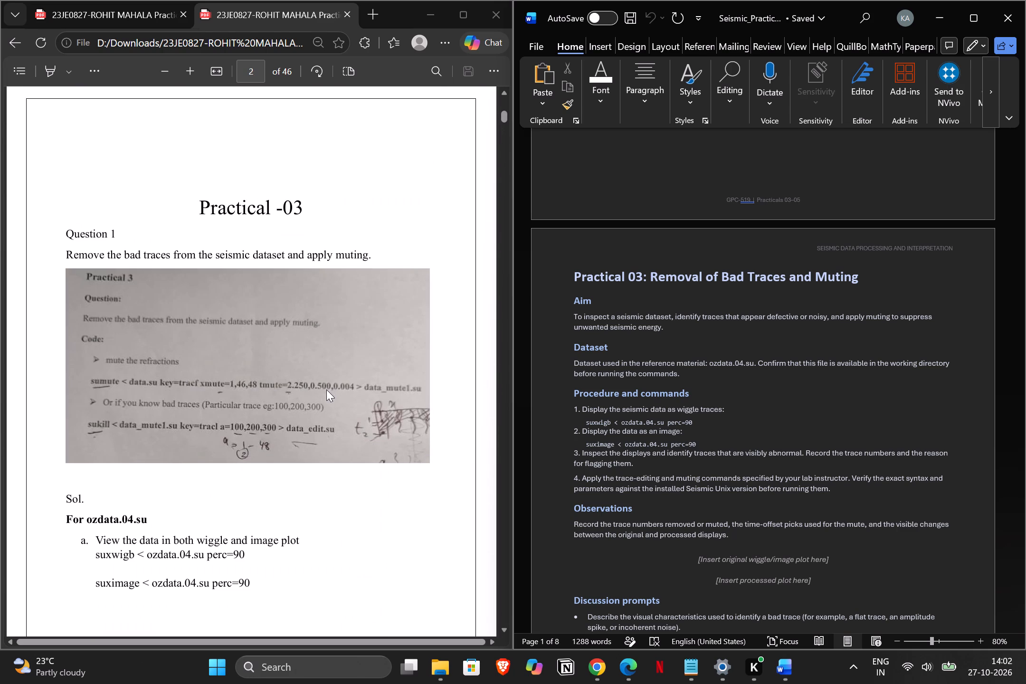
Capture a screen snip of the Practical 3 question-and-code photo in the reference PDF.
{"action": "key", "text": "shift+super+s"}
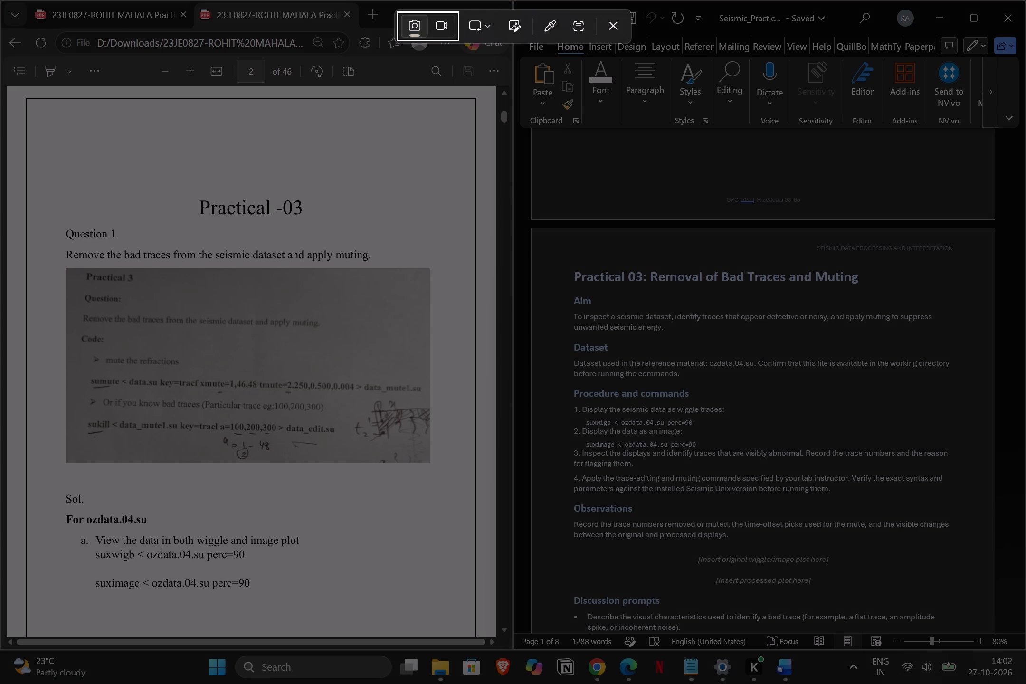
{"action": "left_click_drag", "start_coordinate": [65, 267], "coordinate": [436, 459]}
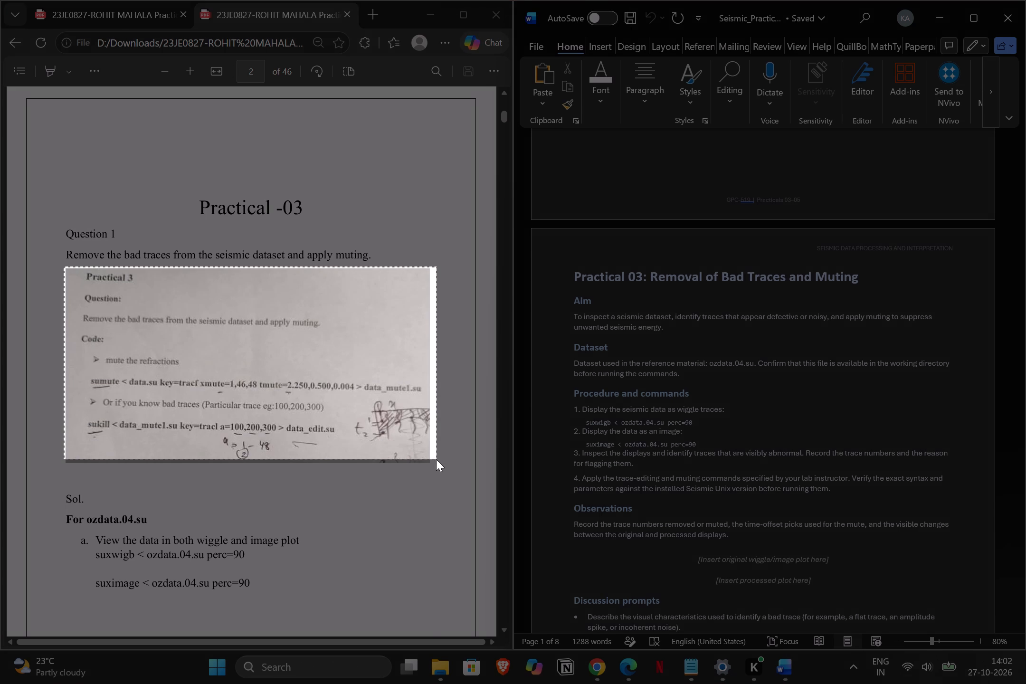
{"action": "left_click_drag", "start_coordinate": [436, 459], "coordinate": [431, 466]}
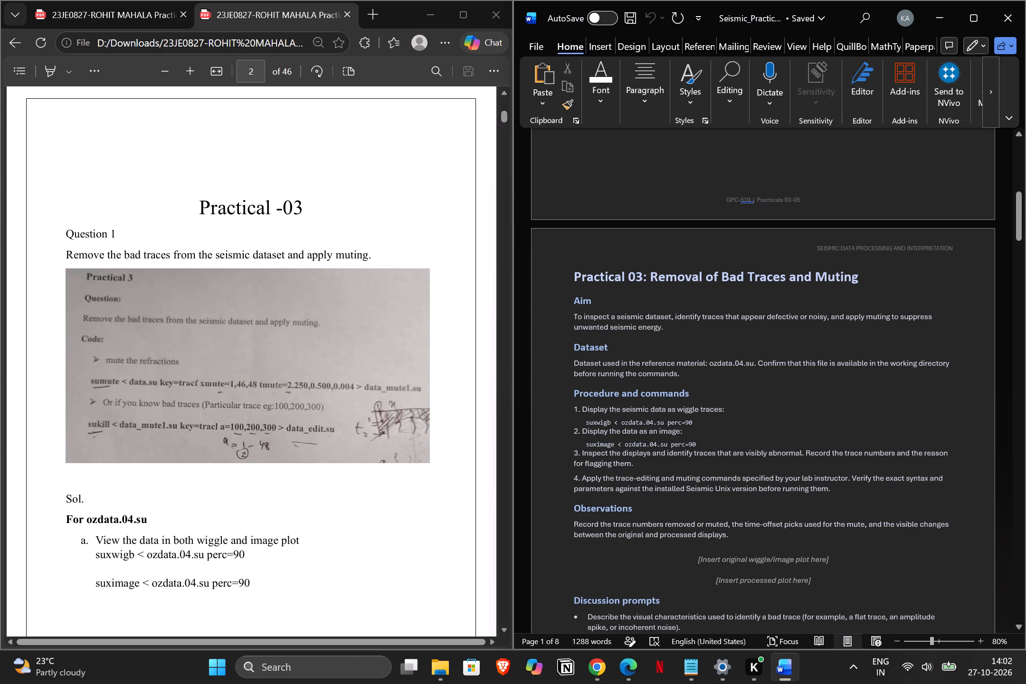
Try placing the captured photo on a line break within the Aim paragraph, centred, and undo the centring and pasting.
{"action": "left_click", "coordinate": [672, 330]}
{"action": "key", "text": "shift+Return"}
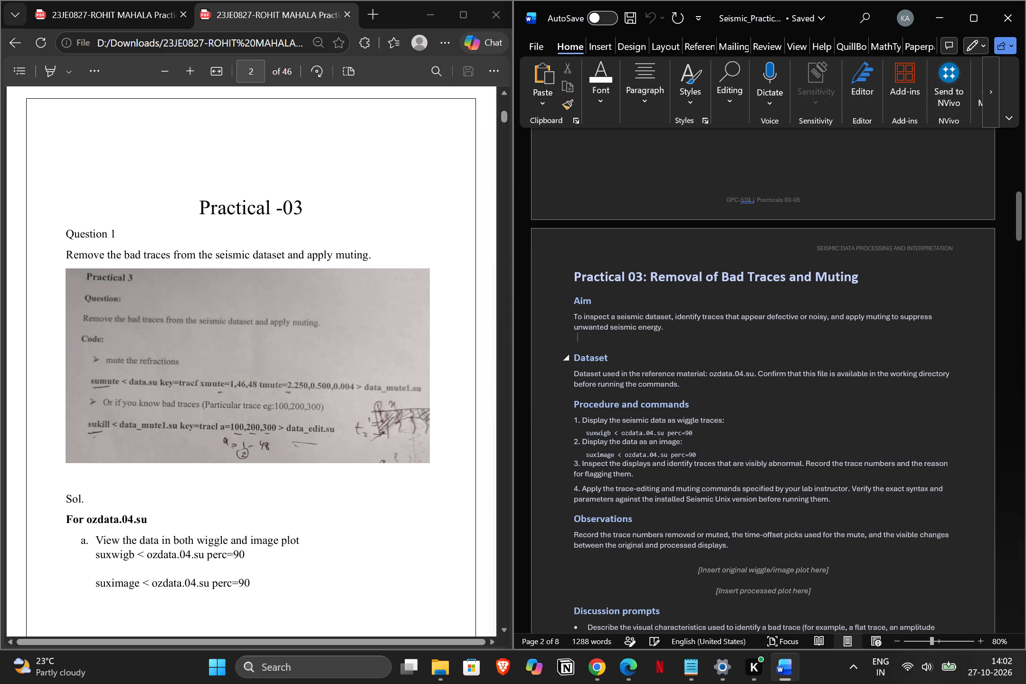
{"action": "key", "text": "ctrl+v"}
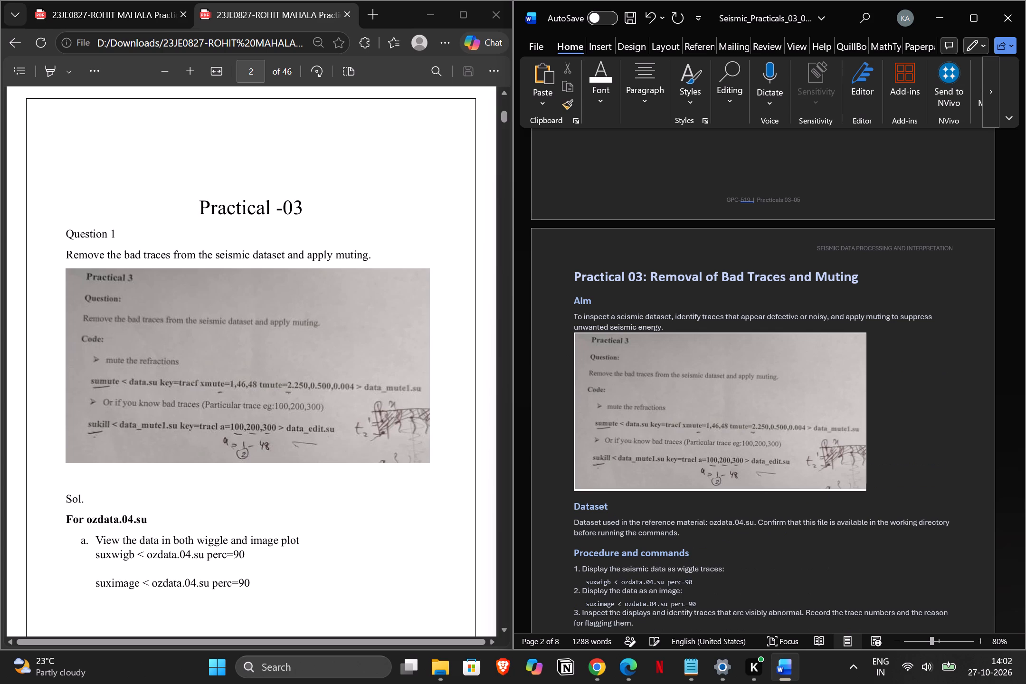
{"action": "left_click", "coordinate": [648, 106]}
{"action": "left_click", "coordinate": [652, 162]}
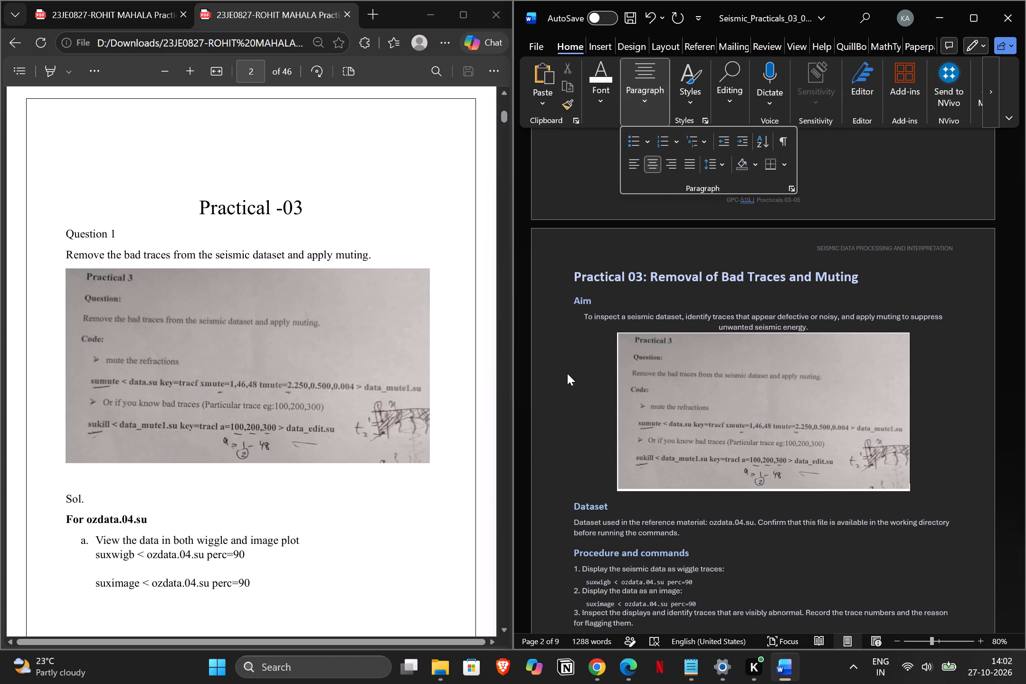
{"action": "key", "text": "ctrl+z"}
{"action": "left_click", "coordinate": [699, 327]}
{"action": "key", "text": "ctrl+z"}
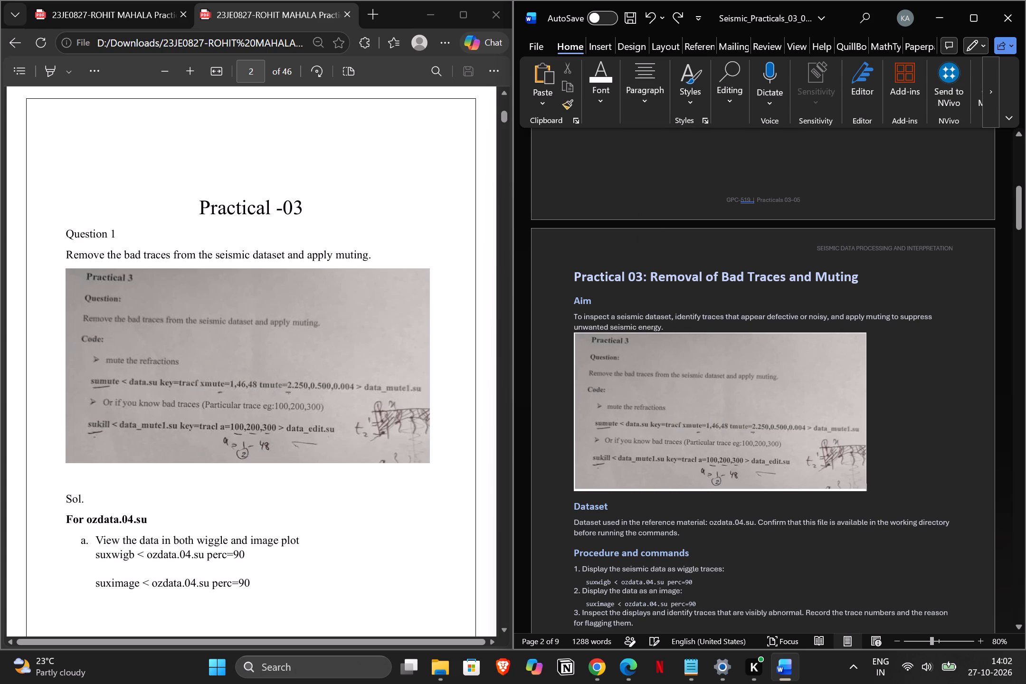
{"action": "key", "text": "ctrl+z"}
Paste the captured Practical 3 photo into its own new paragraph below the Practical 03 Aim text and centre it.
{"action": "left_click", "coordinate": [682, 337]}
{"action": "key", "text": "Return"}
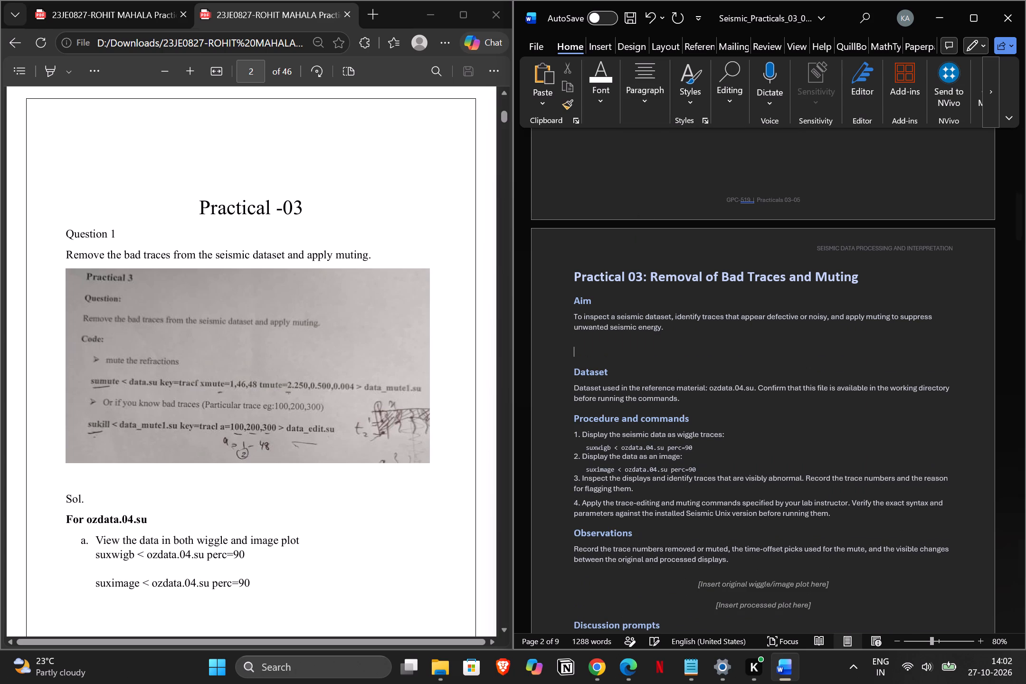
{"action": "key", "text": "ctrl+v"}
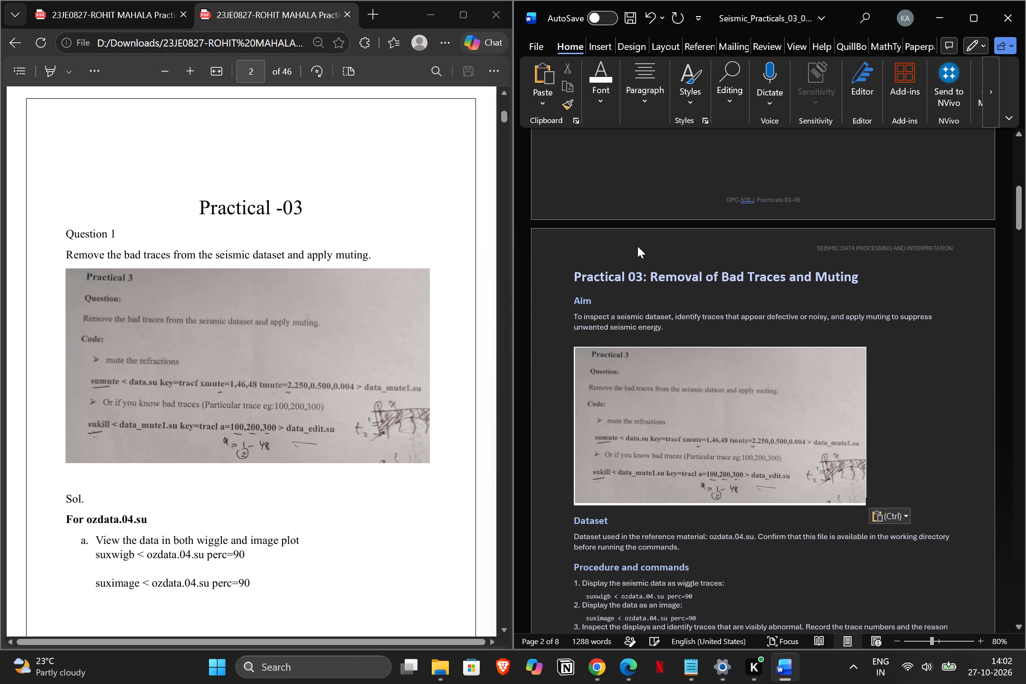
{"action": "left_click", "coordinate": [643, 91]}
{"action": "left_click", "coordinate": [654, 162]}
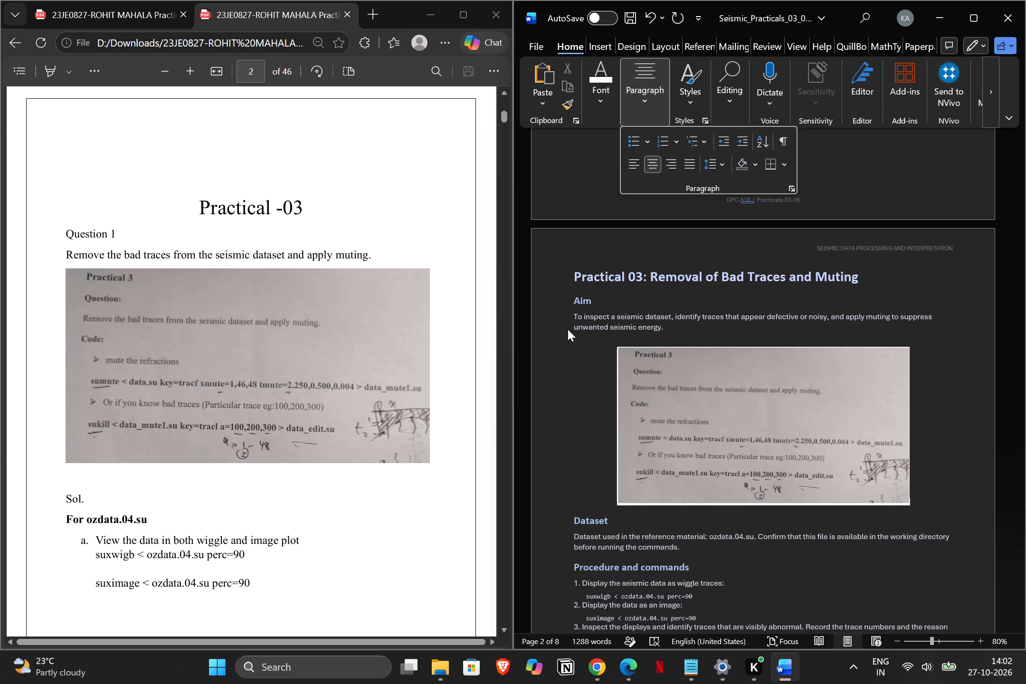
{"action": "left_click", "coordinate": [566, 332]}
Delete the Dataset heading and its paragraph from the Practical 03 section.
{"action": "scroll", "coordinate": [560, 373], "scroll_direction": "down", "scroll_amount": 3}
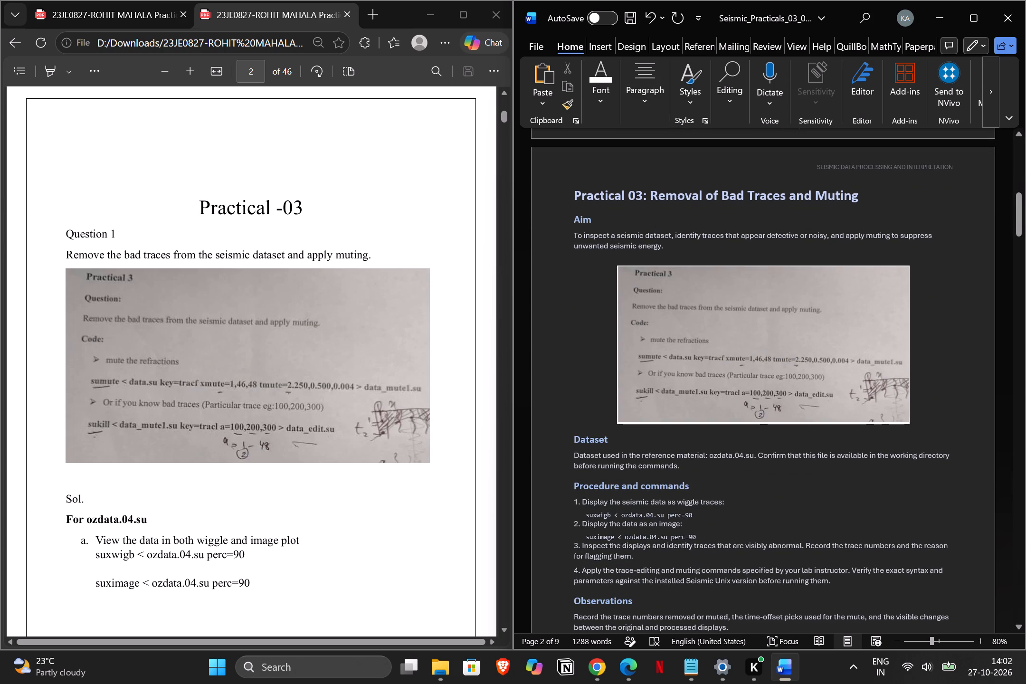
{"action": "left_click_drag", "start_coordinate": [684, 467], "coordinate": [558, 463]}
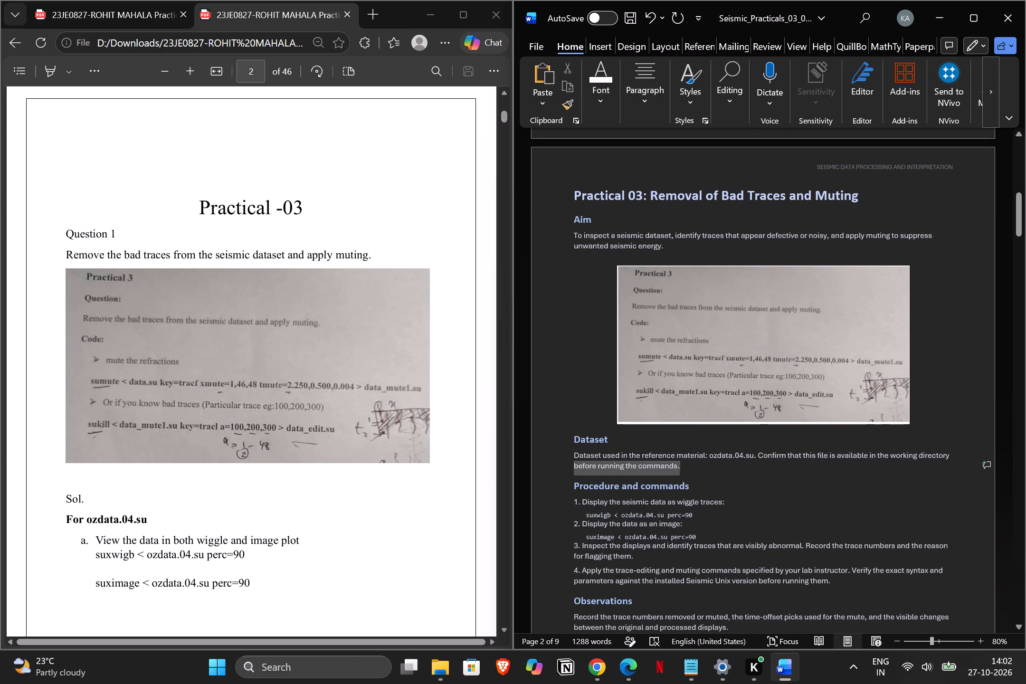
{"action": "left_click_drag", "start_coordinate": [558, 463], "coordinate": [558, 441]}
{"action": "key", "text": "BackSpace"}
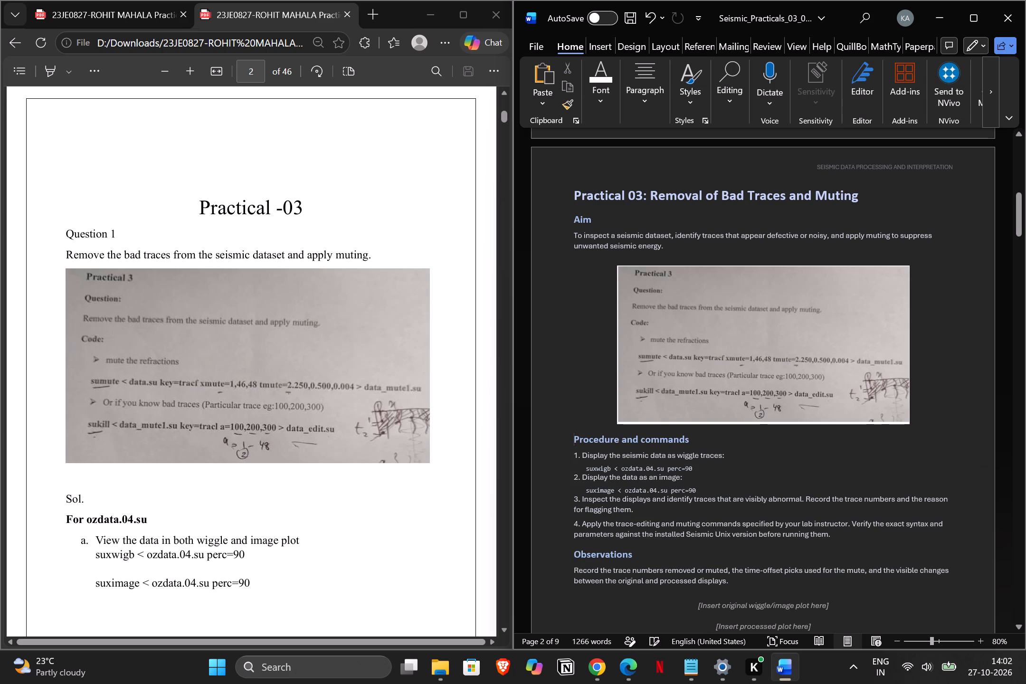
Compare the Practical 03 plots and discussion in the reference PDF with the document's procedure, observations and discussion sections.
{"action": "scroll", "coordinate": [343, 477], "scroll_direction": "down", "scroll_amount": 3}
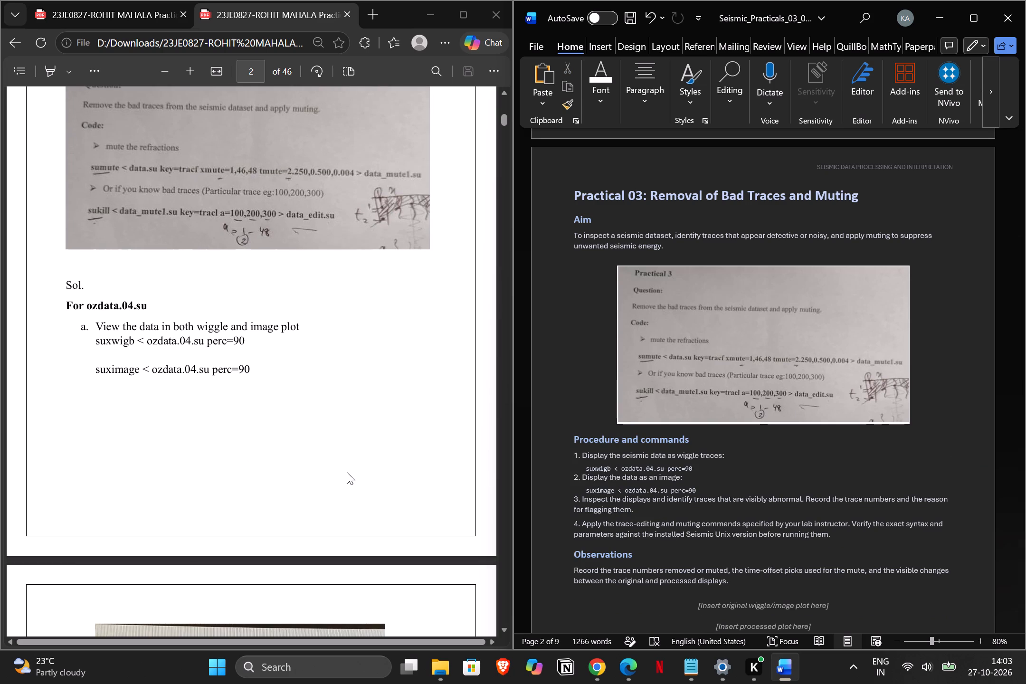
{"action": "scroll", "coordinate": [665, 469], "scroll_direction": "down", "scroll_amount": 2}
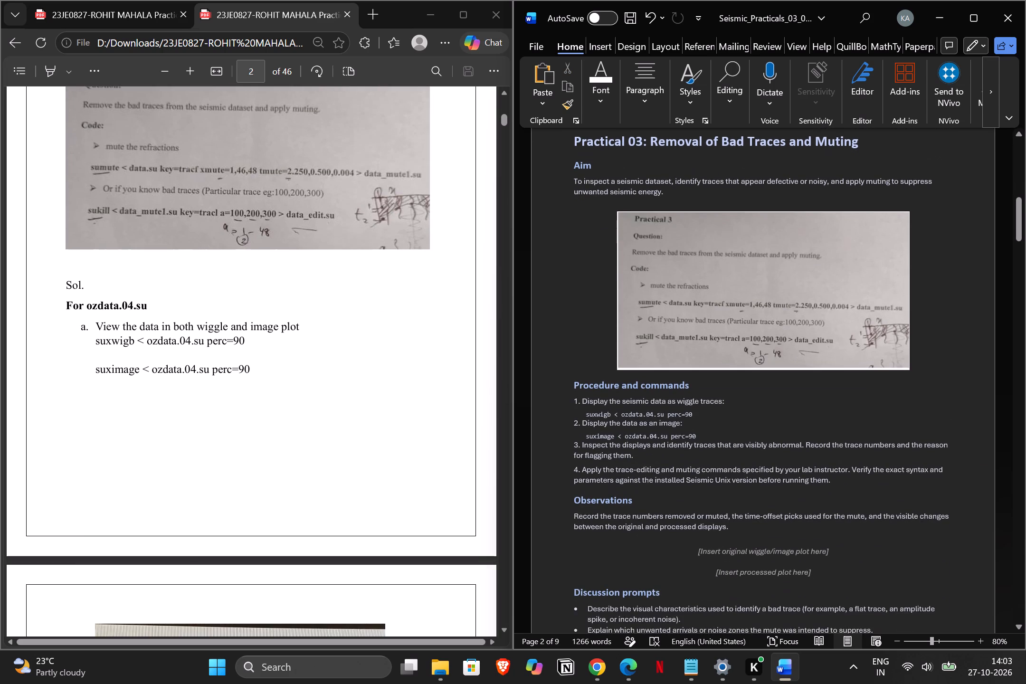
{"action": "scroll", "coordinate": [655, 463], "scroll_direction": "down", "scroll_amount": 4}
{"action": "scroll", "coordinate": [321, 454], "scroll_direction": "down", "scroll_amount": 4}
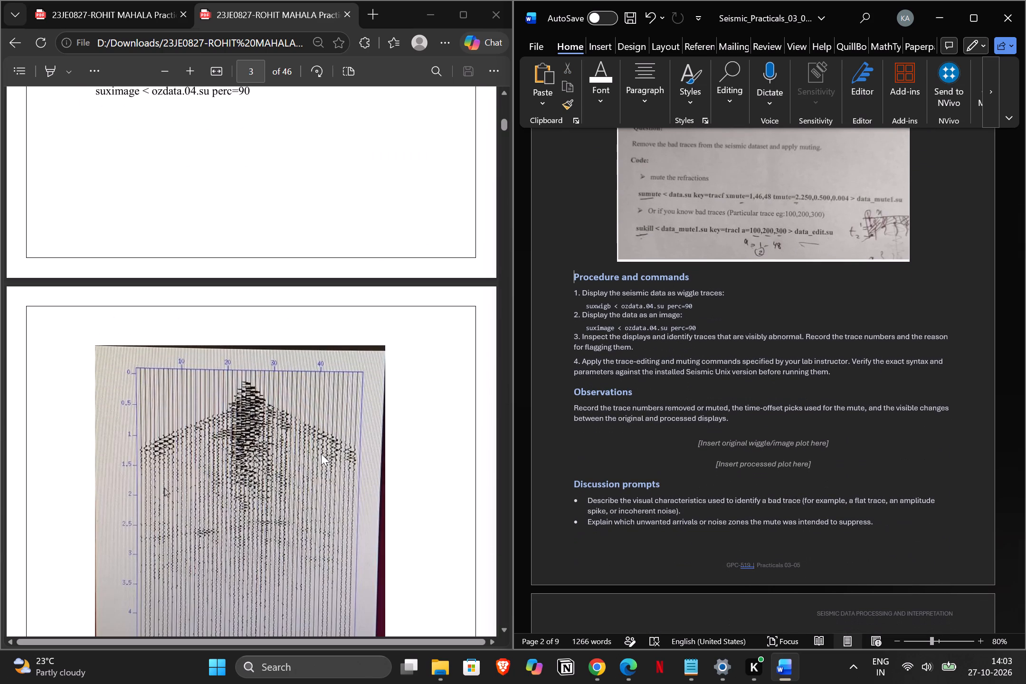
{"action": "scroll", "coordinate": [321, 454], "scroll_direction": "down", "scroll_amount": 3}
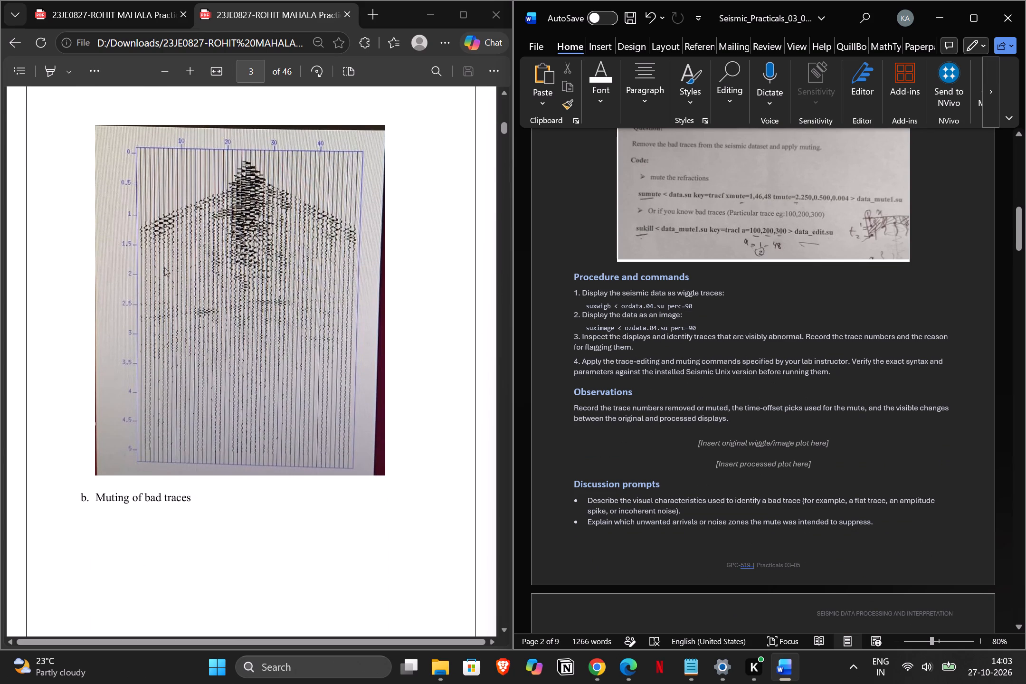
{"action": "scroll", "coordinate": [413, 450], "scroll_direction": "down", "scroll_amount": 4}
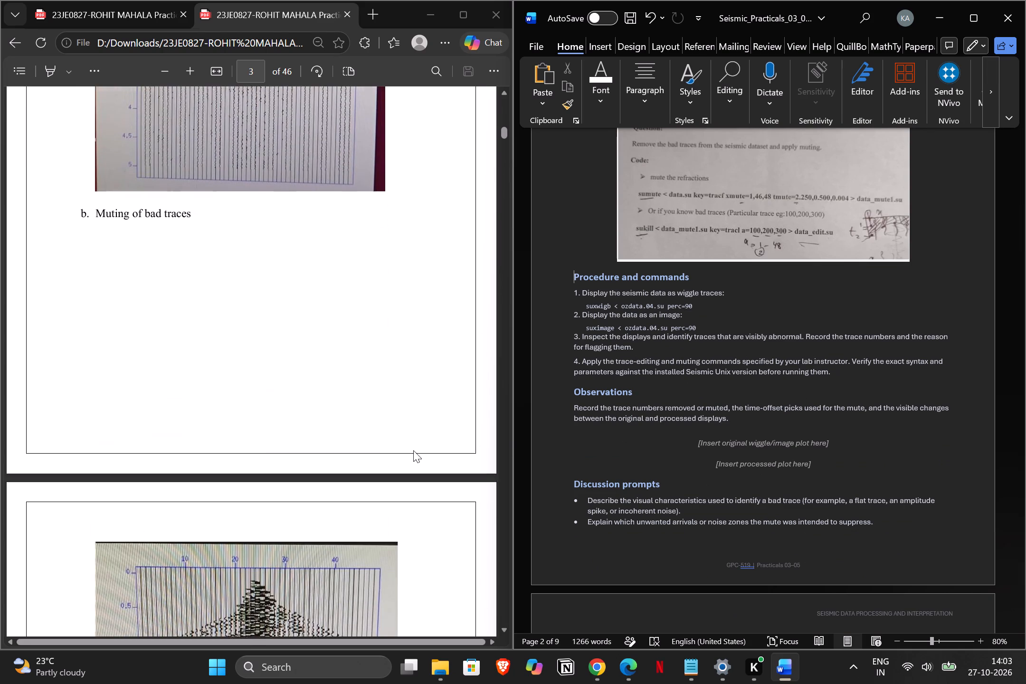
{"action": "scroll", "coordinate": [413, 450], "scroll_direction": "down", "scroll_amount": 11}
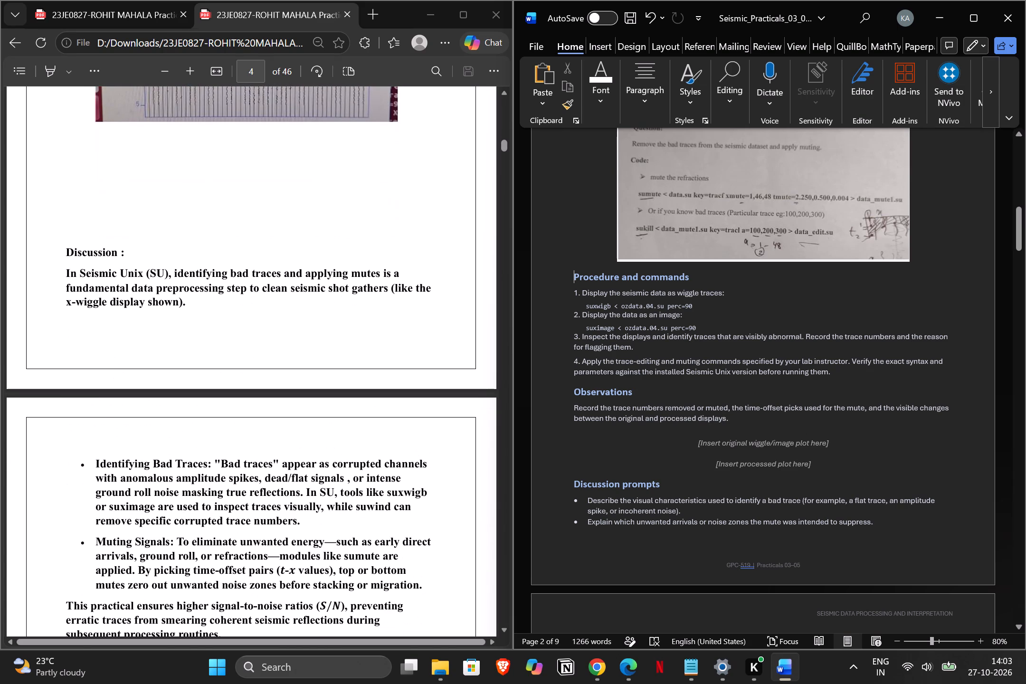
{"action": "scroll", "coordinate": [636, 455], "scroll_direction": "down", "scroll_amount": 2}
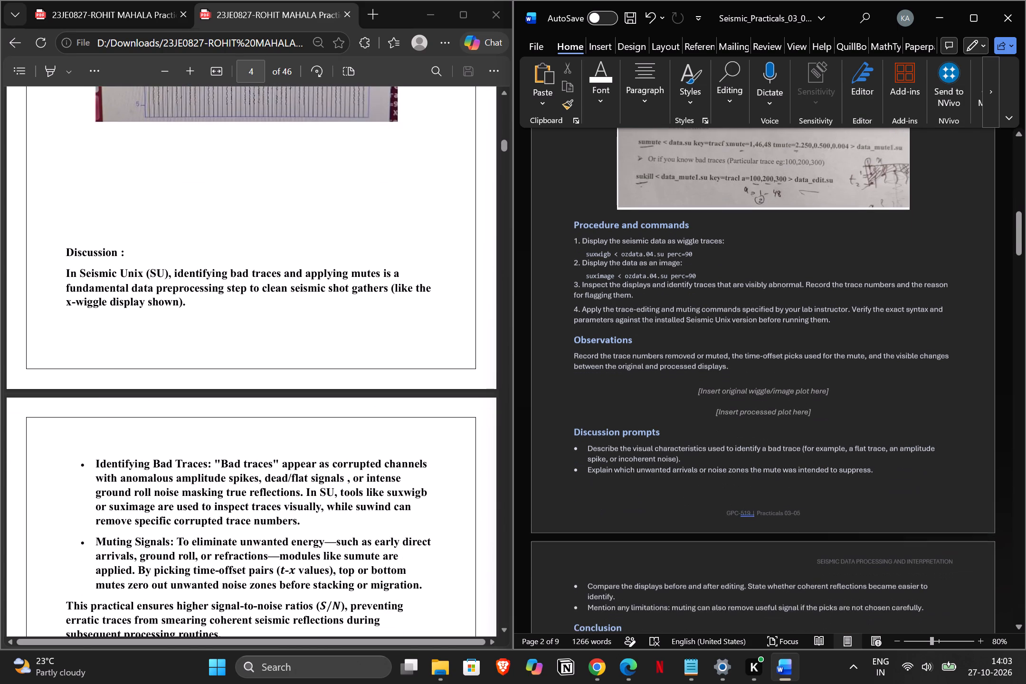
{"action": "scroll", "coordinate": [636, 455], "scroll_direction": "down", "scroll_amount": 1}
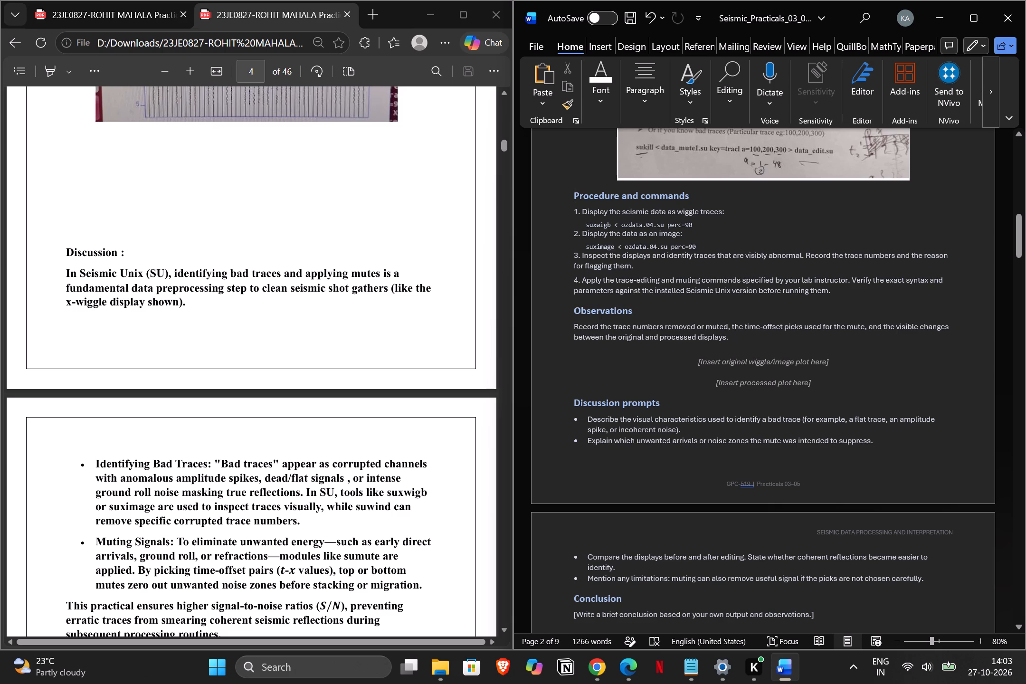
Delete the Observations heading and its paragraph from Practical 03, keeping the plot placeholders.
{"action": "left_click_drag", "start_coordinate": [732, 336], "coordinate": [575, 314]}
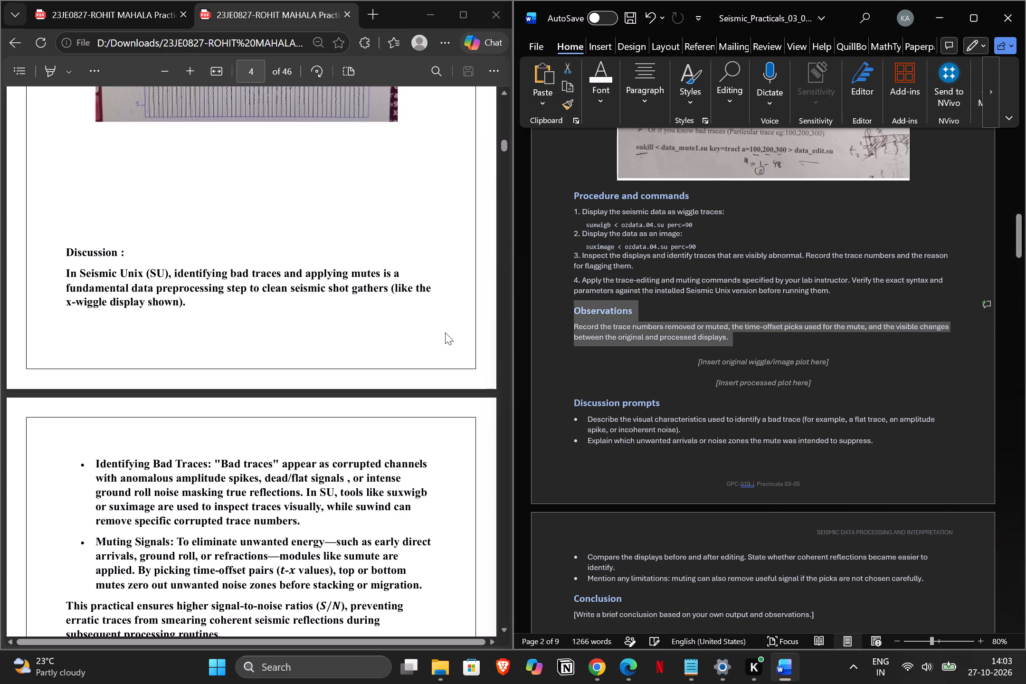
{"action": "scroll", "coordinate": [353, 332], "scroll_direction": "up", "scroll_amount": 20}
{"action": "scroll", "coordinate": [360, 329], "scroll_direction": "up", "scroll_amount": 4}
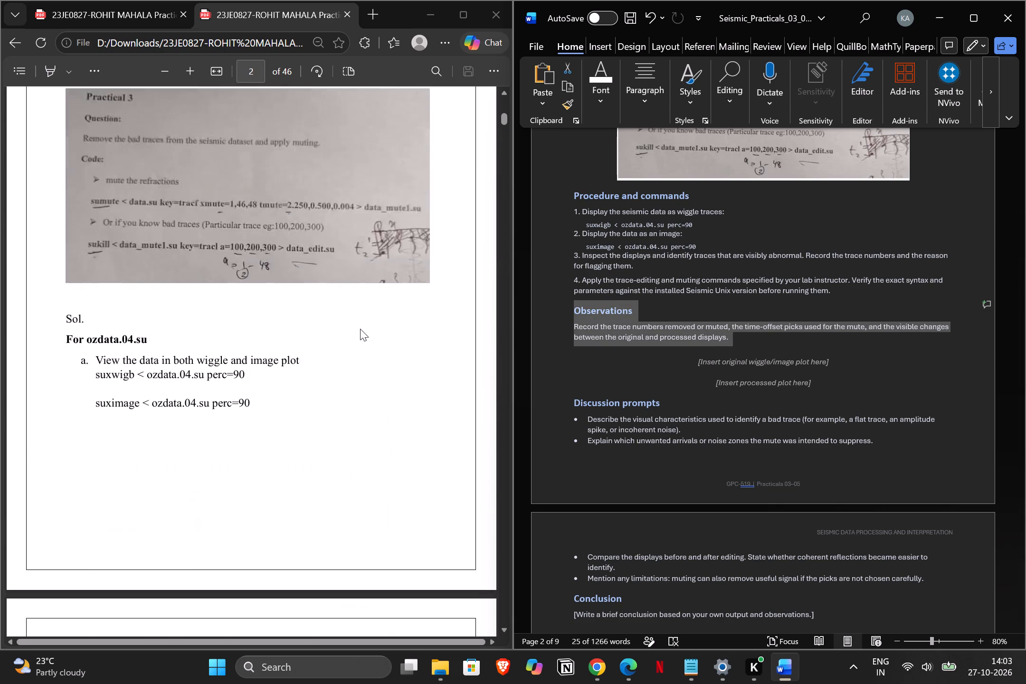
{"action": "key", "text": "BackSpace"}
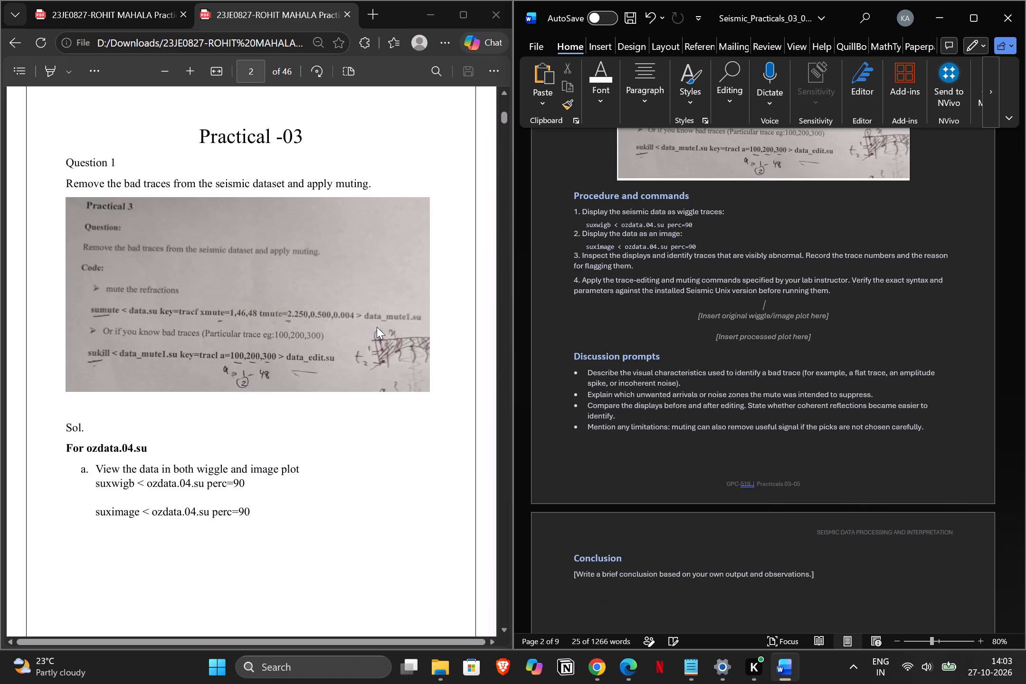
Review the muted-trace plot and discussion text in the reference PDF against the document's plot placeholders, discussion prompts and conclusion.
{"action": "scroll", "coordinate": [641, 448], "scroll_direction": "down", "scroll_amount": 8}
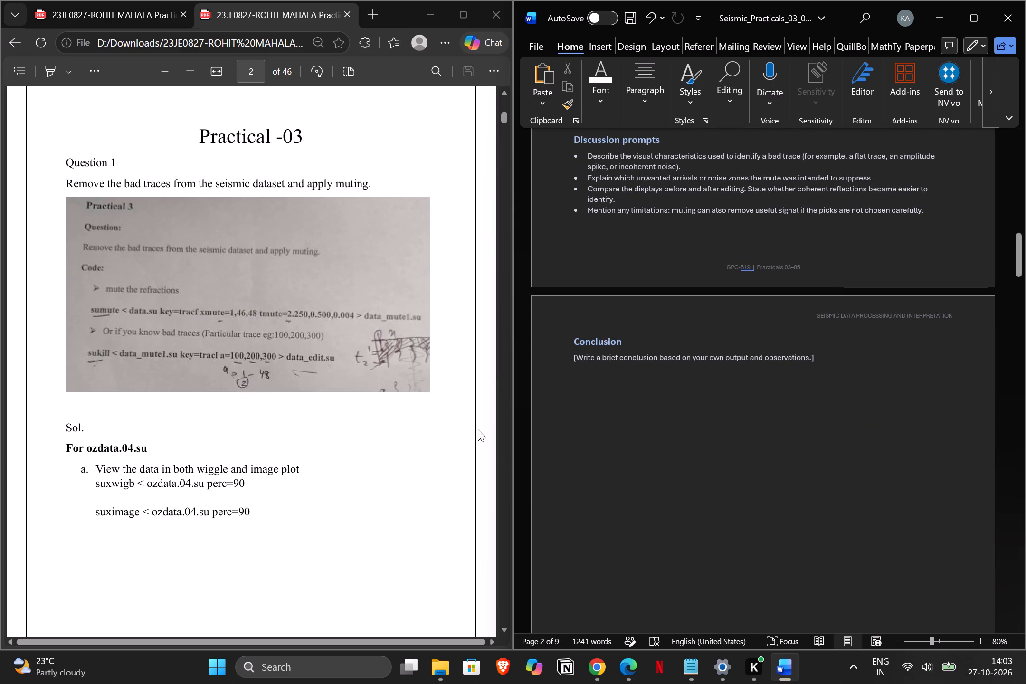
{"action": "scroll", "coordinate": [390, 415], "scroll_direction": "down", "scroll_amount": 15}
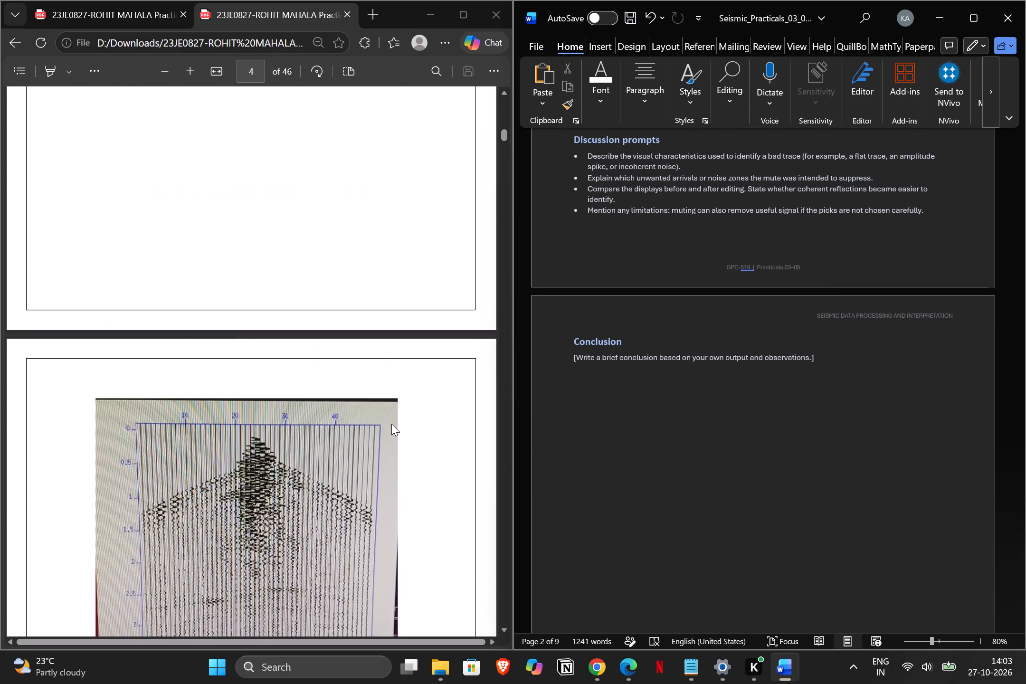
{"action": "scroll", "coordinate": [391, 424], "scroll_direction": "down", "scroll_amount": 14}
{"action": "scroll", "coordinate": [395, 424], "scroll_direction": "up", "scroll_amount": 2}
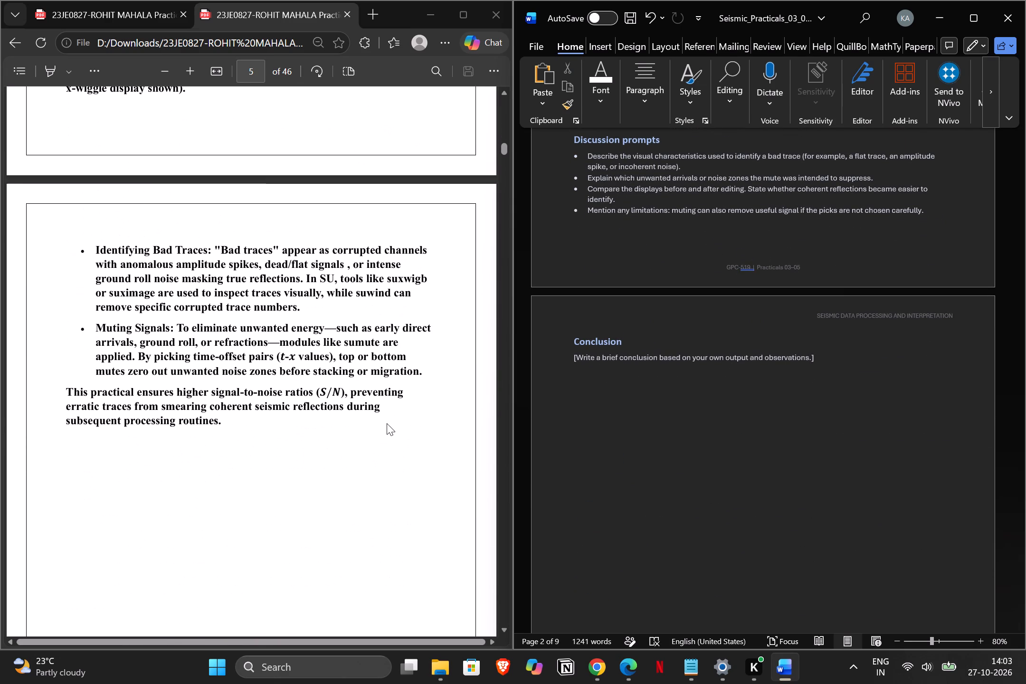
{"action": "scroll", "coordinate": [586, 419], "scroll_direction": "up", "scroll_amount": 2}
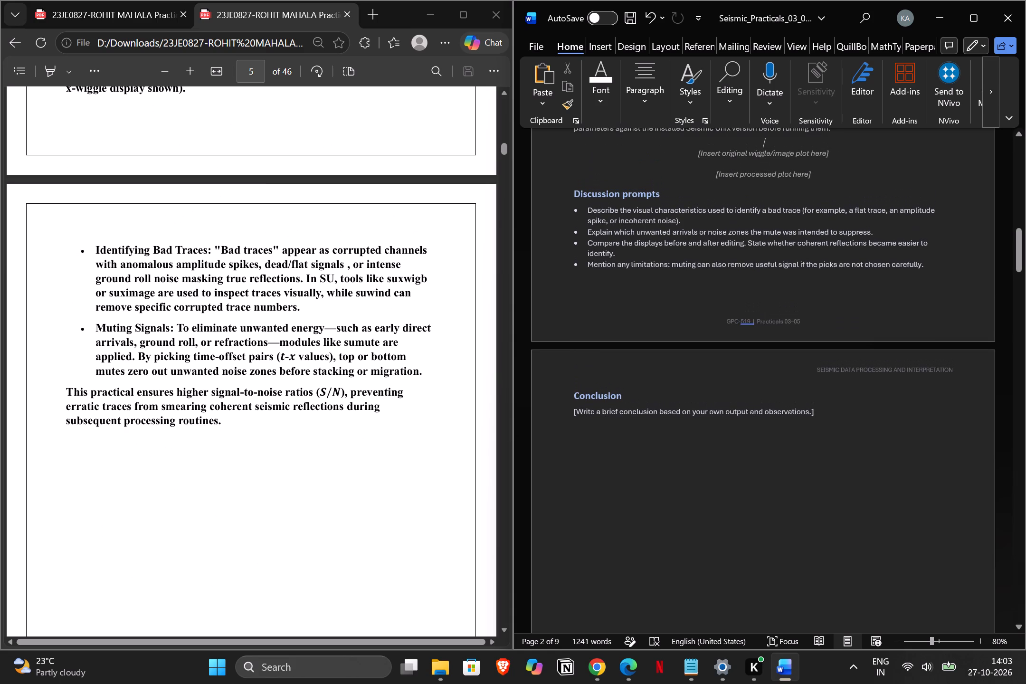
{"action": "scroll", "coordinate": [578, 421], "scroll_direction": "up", "scroll_amount": 3}
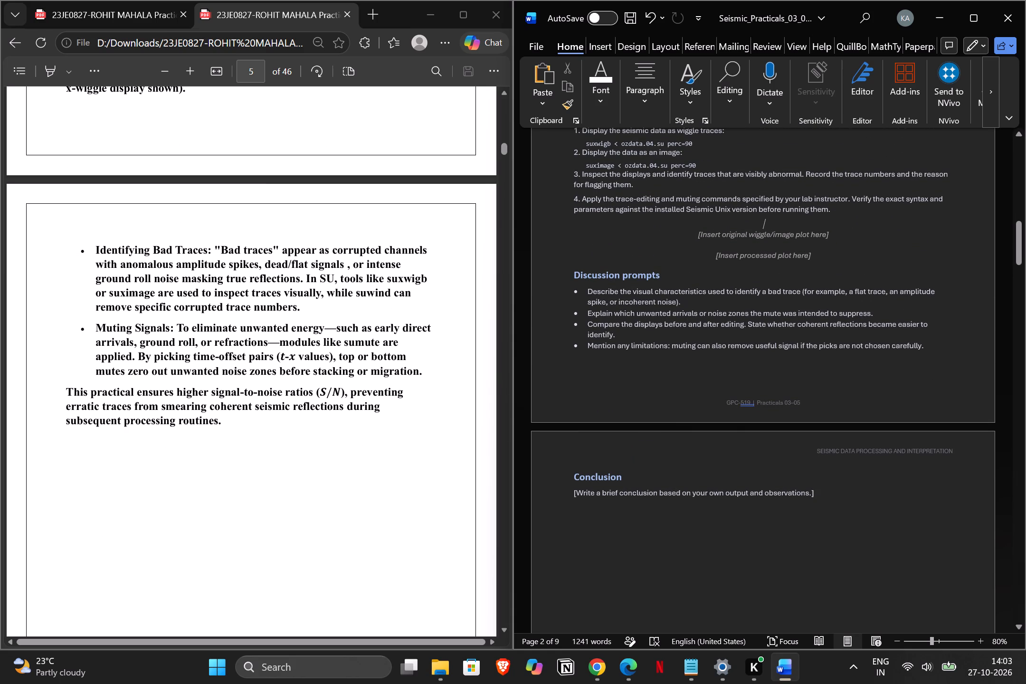
Examine the wiggle plots, commands and discussion text for Practical 03 in the reference PDF alongside the document's procedure and plot placeholders.
{"action": "scroll", "coordinate": [712, 541], "scroll_direction": "up", "scroll_amount": 4}
{"action": "scroll", "coordinate": [367, 488], "scroll_direction": "up", "scroll_amount": 14}
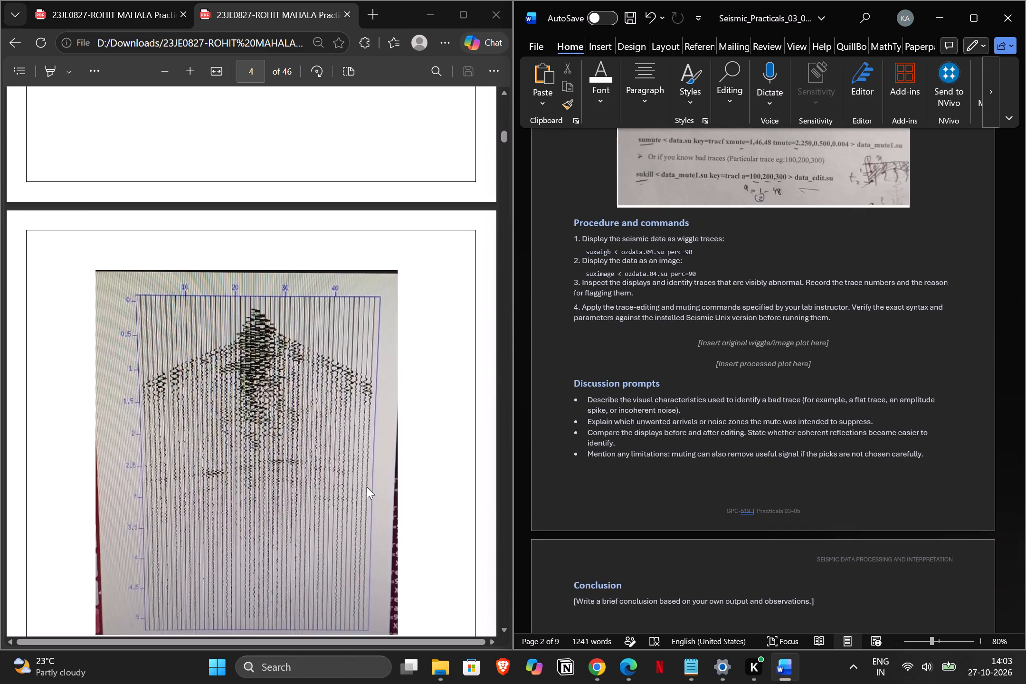
{"action": "scroll", "coordinate": [367, 487], "scroll_direction": "up", "scroll_amount": 1}
{"action": "scroll", "coordinate": [693, 489], "scroll_direction": "up", "scroll_amount": 12}
{"action": "scroll", "coordinate": [668, 501], "scroll_direction": "down", "scroll_amount": 5}
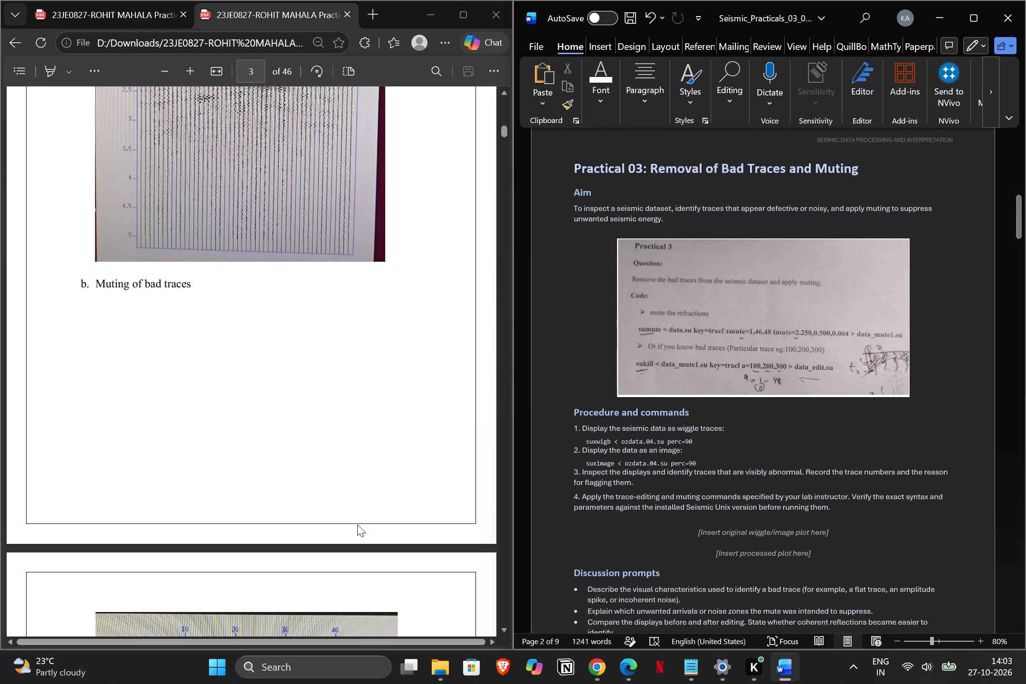
{"action": "scroll", "coordinate": [357, 524], "scroll_direction": "down", "scroll_amount": 4}
{"action": "scroll", "coordinate": [357, 524], "scroll_direction": "up", "scroll_amount": 13}
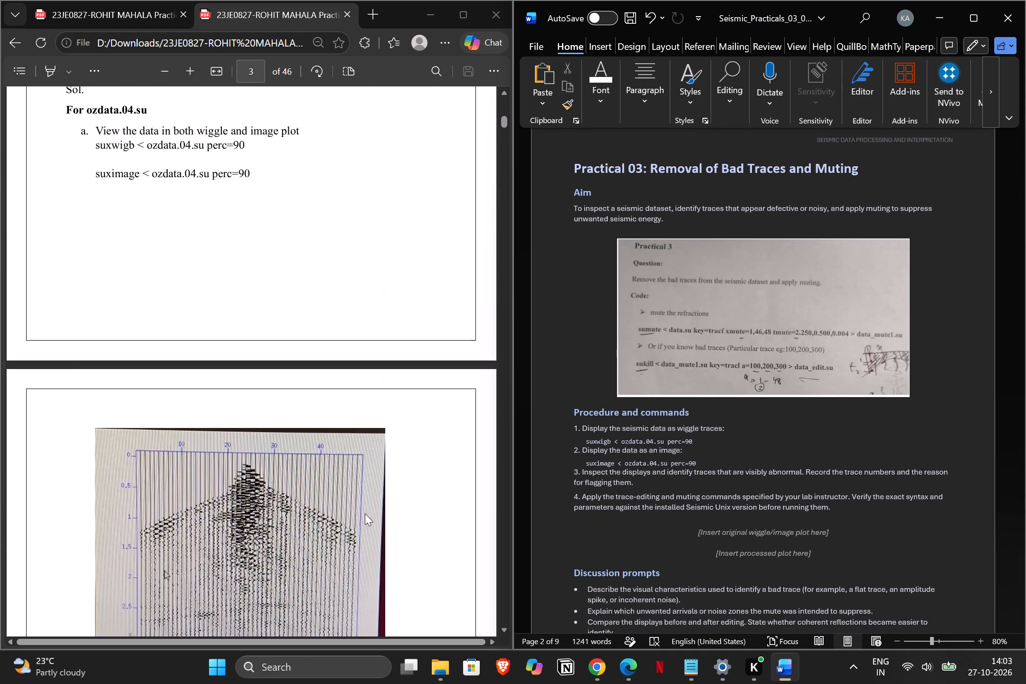
{"action": "scroll", "coordinate": [365, 513], "scroll_direction": "up", "scroll_amount": 6}
{"action": "scroll", "coordinate": [367, 513], "scroll_direction": "down", "scroll_amount": 20}
{"action": "scroll", "coordinate": [367, 513], "scroll_direction": "down", "scroll_amount": 2}
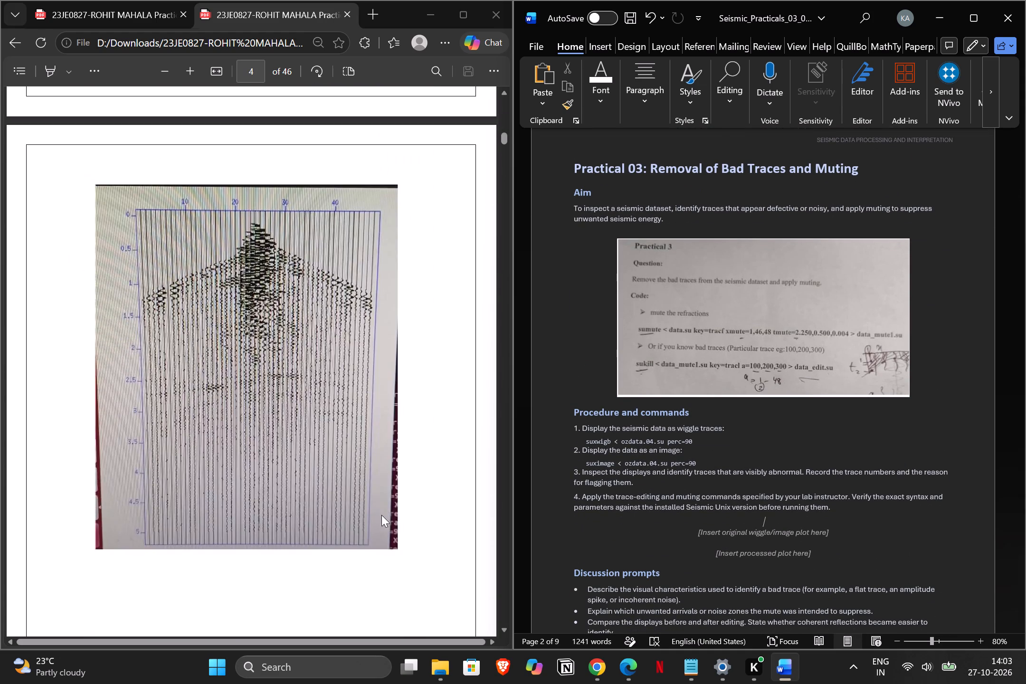
{"action": "scroll", "coordinate": [381, 515], "scroll_direction": "down", "scroll_amount": 8}
{"action": "scroll", "coordinate": [396, 508], "scroll_direction": "up", "scroll_amount": 2}
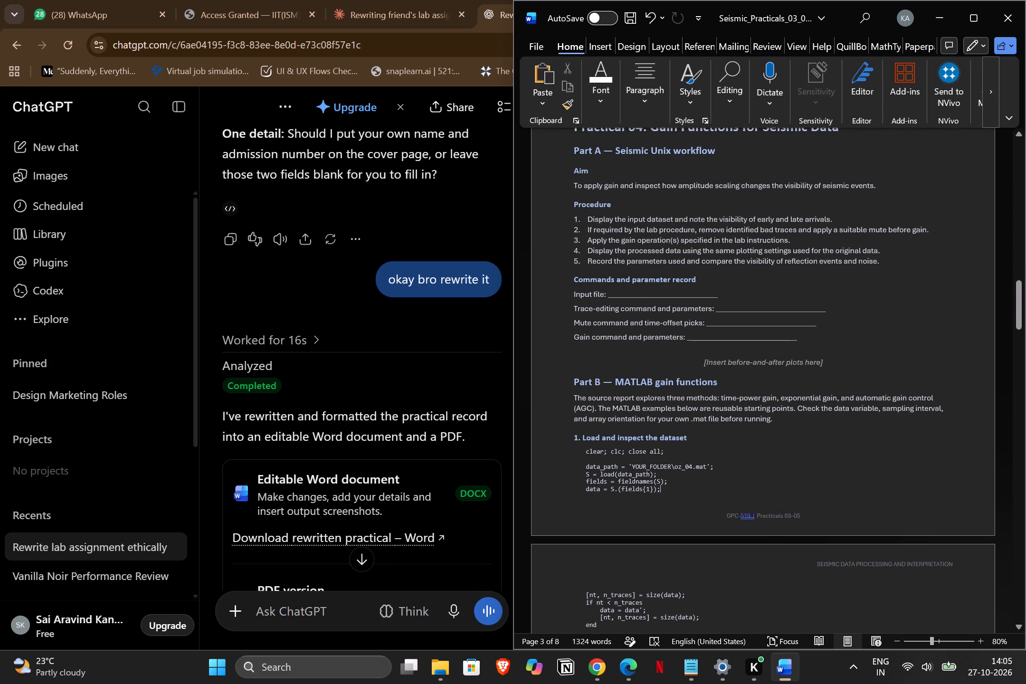
{"action": "triple_click", "coordinate": [715, 518]}
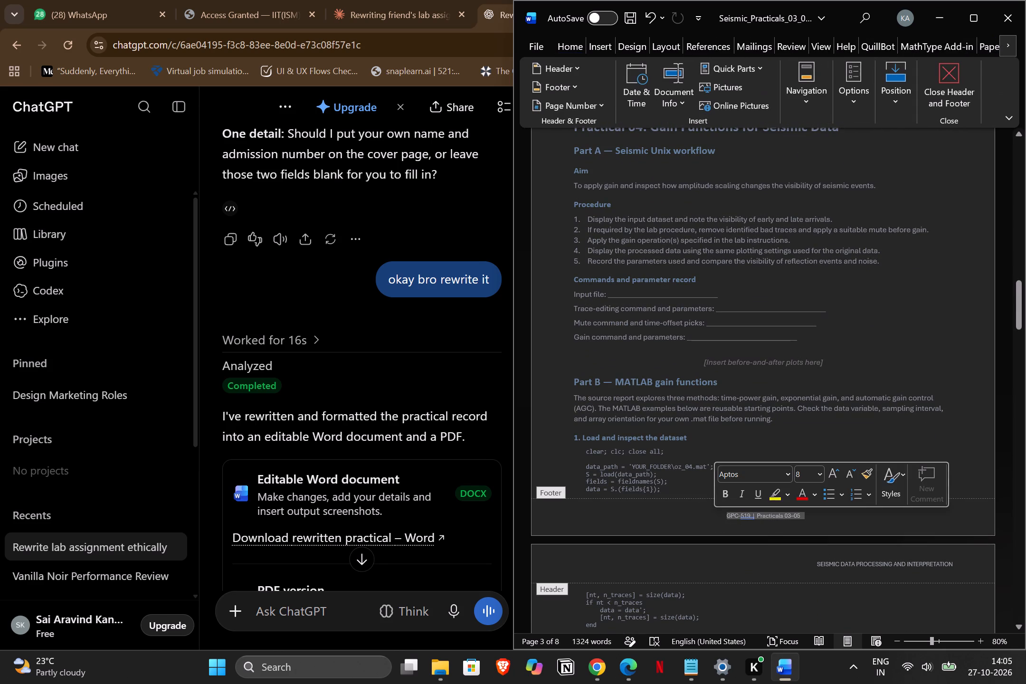
{"action": "left_click", "coordinate": [708, 523]}
{"action": "key", "text": "Delete"}
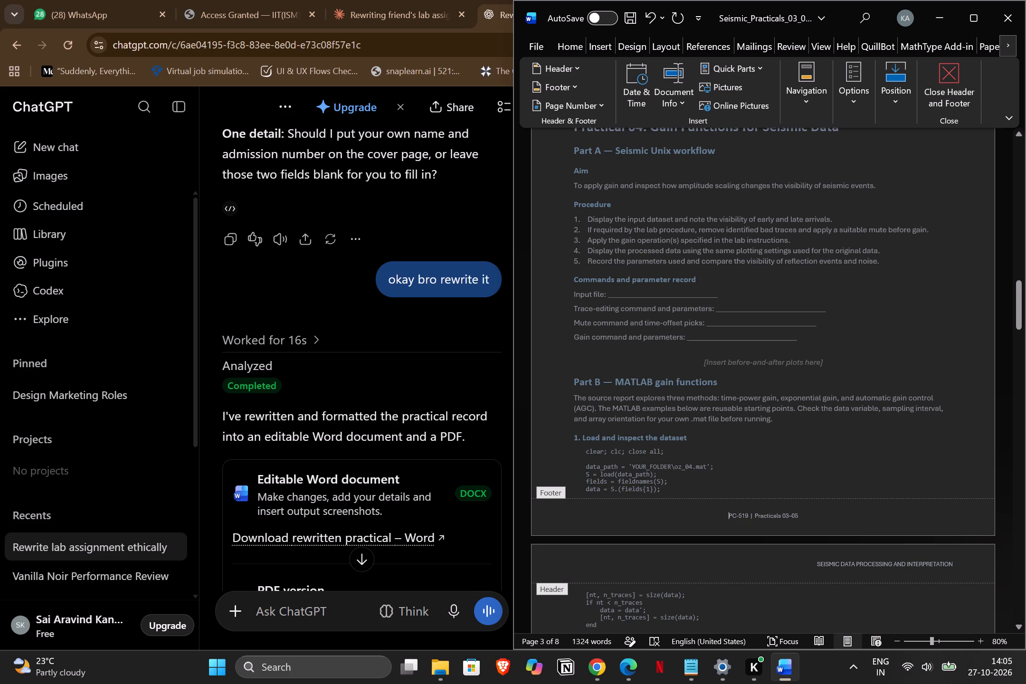
{"action": "left_click_drag", "start_coordinate": [798, 517], "coordinate": [716, 523]}
{"action": "key", "text": "Delete"}
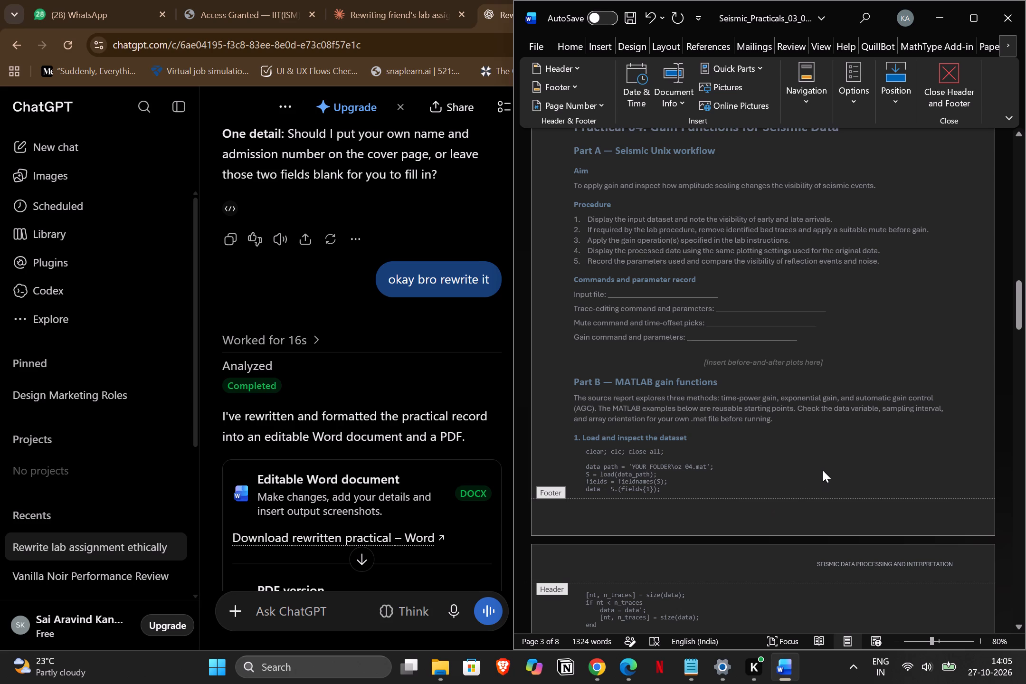
{"action": "left_click", "coordinate": [823, 470]}
{"action": "key", "text": "Escape"}
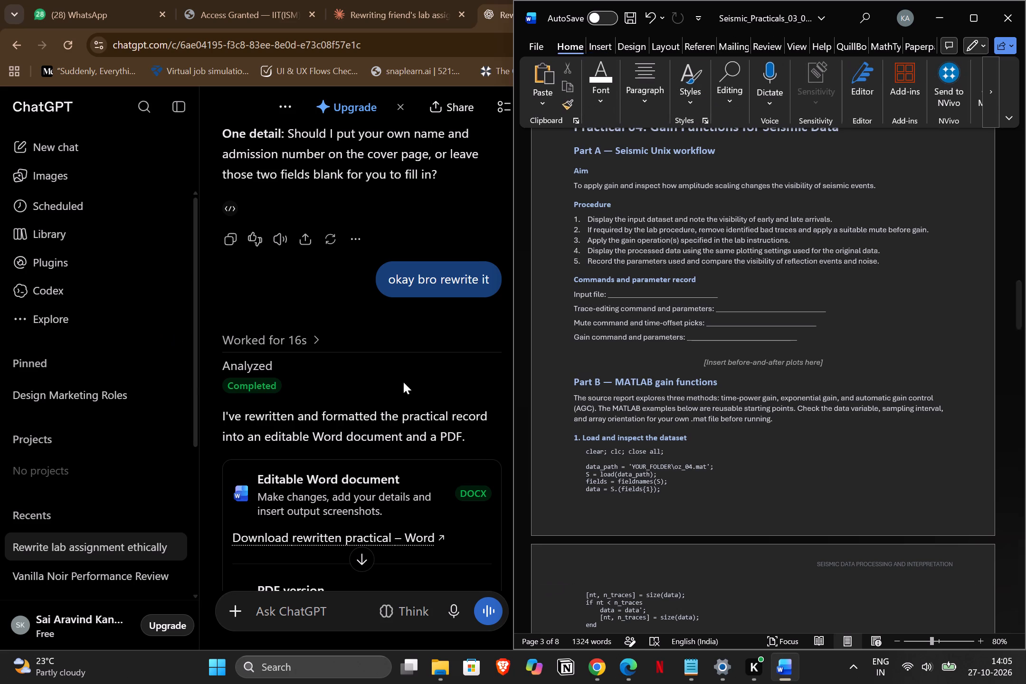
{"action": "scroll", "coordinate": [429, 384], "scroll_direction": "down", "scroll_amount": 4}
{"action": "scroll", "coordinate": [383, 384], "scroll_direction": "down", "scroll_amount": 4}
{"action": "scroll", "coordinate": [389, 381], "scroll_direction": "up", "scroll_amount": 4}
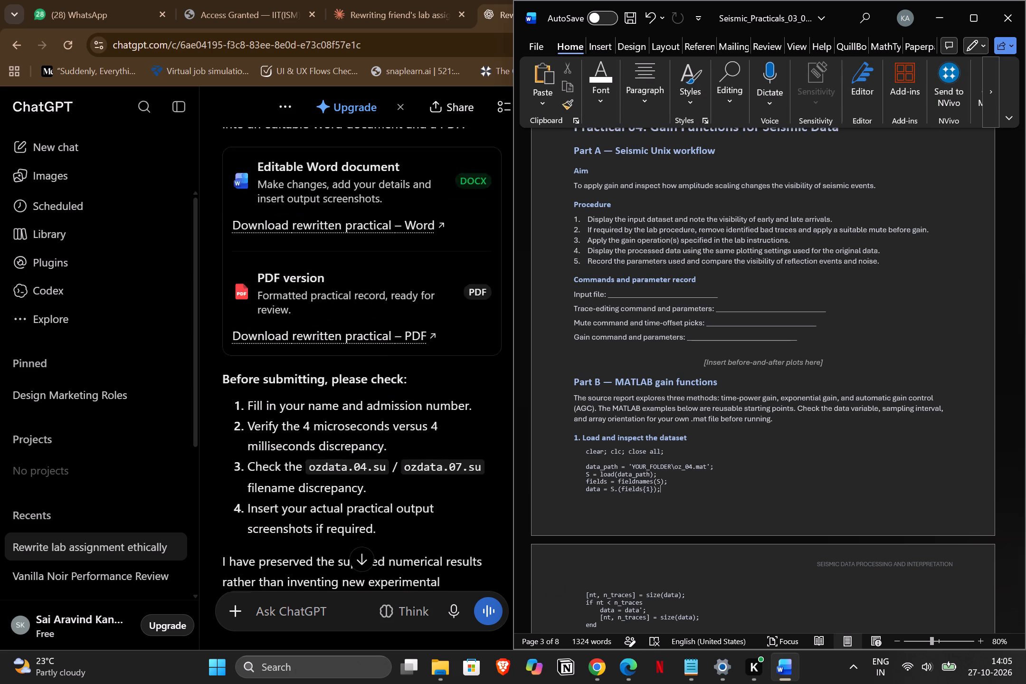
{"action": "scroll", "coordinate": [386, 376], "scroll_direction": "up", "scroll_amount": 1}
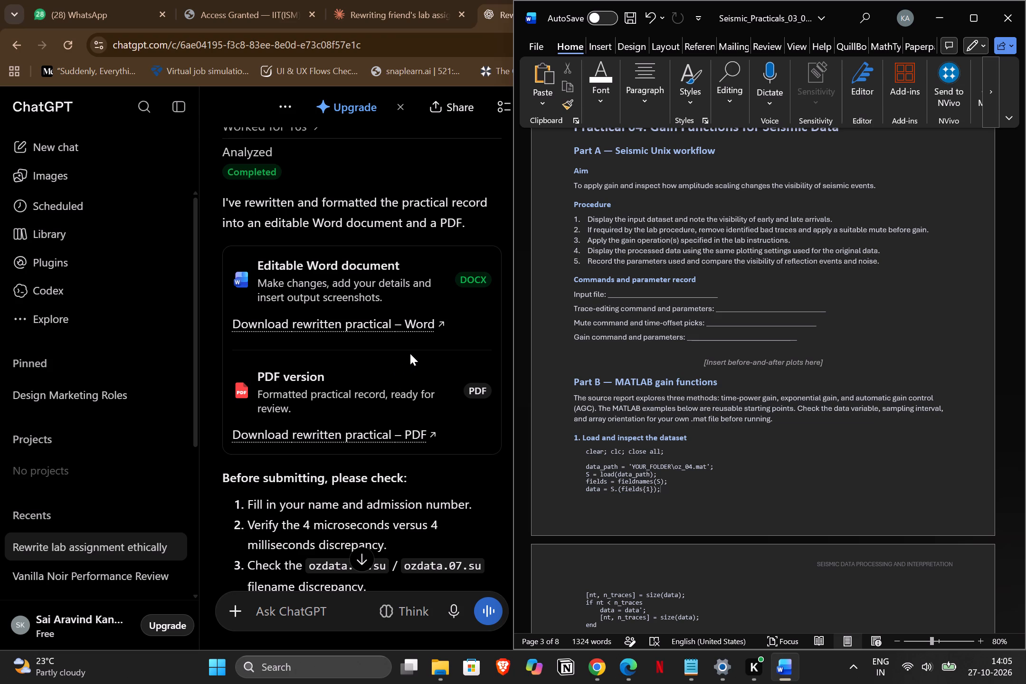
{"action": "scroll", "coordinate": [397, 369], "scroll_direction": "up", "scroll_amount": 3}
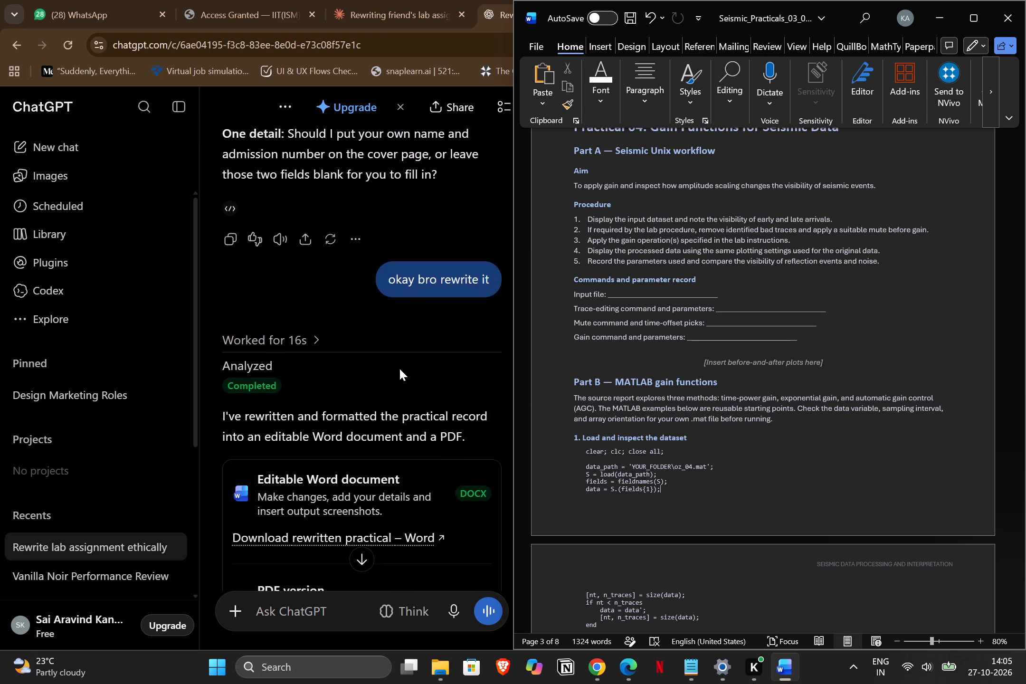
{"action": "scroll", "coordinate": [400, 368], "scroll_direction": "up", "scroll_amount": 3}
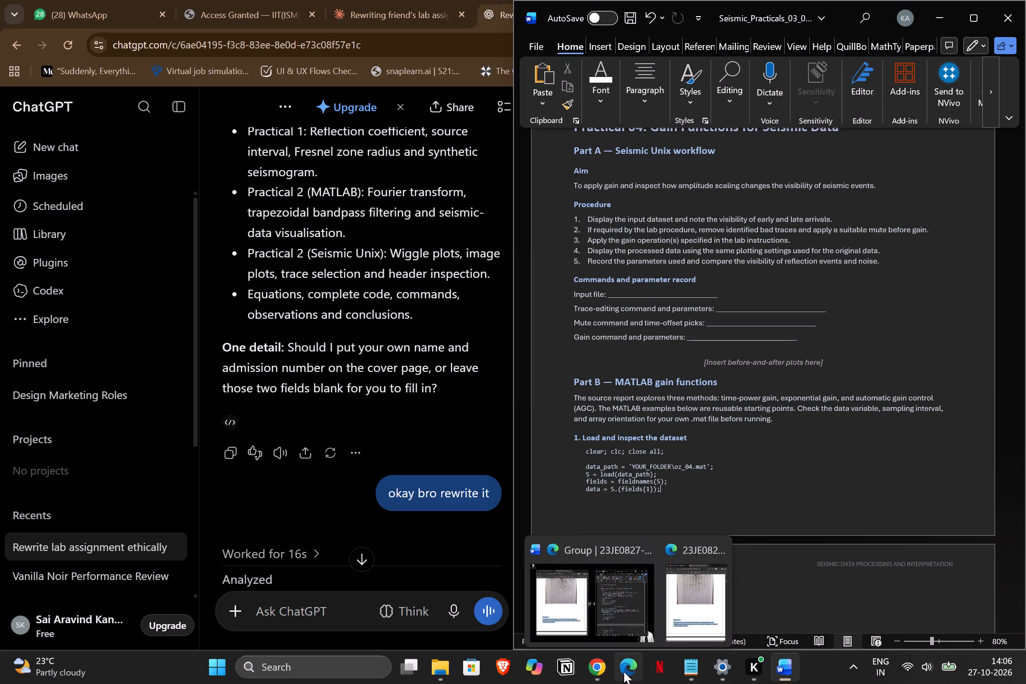
Switch to the reference PDF in Edge and compare its Practical 04 question page with the report's Practical 04 section.
{"action": "left_click", "coordinate": [572, 612]}
{"action": "scroll", "coordinate": [260, 501], "scroll_direction": "down", "scroll_amount": 5}
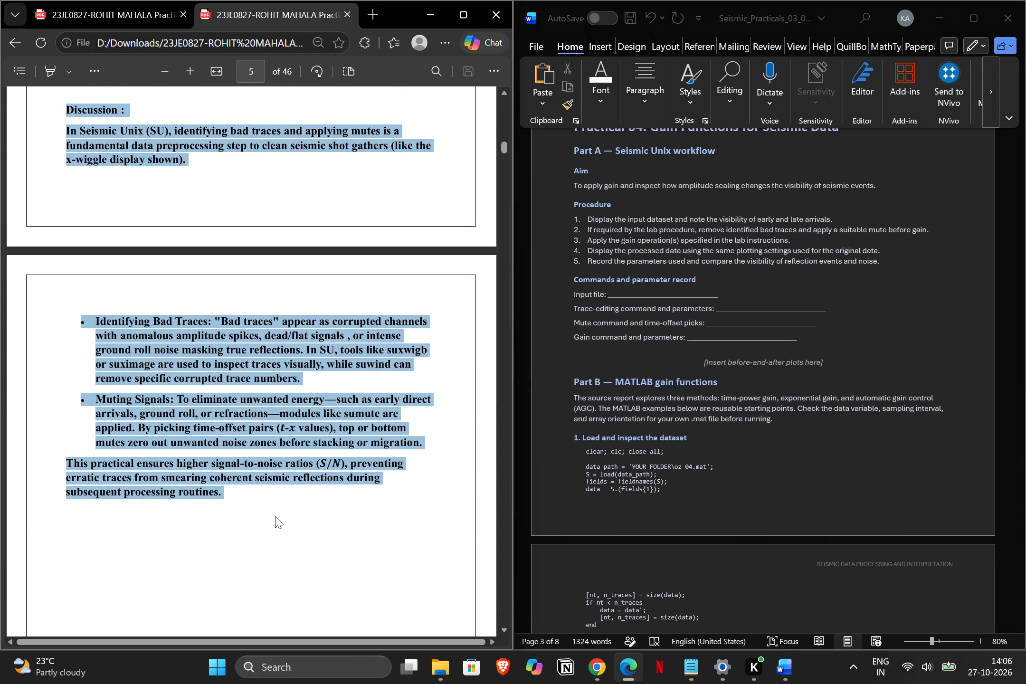
{"action": "scroll", "coordinate": [275, 513], "scroll_direction": "down", "scroll_amount": 13}
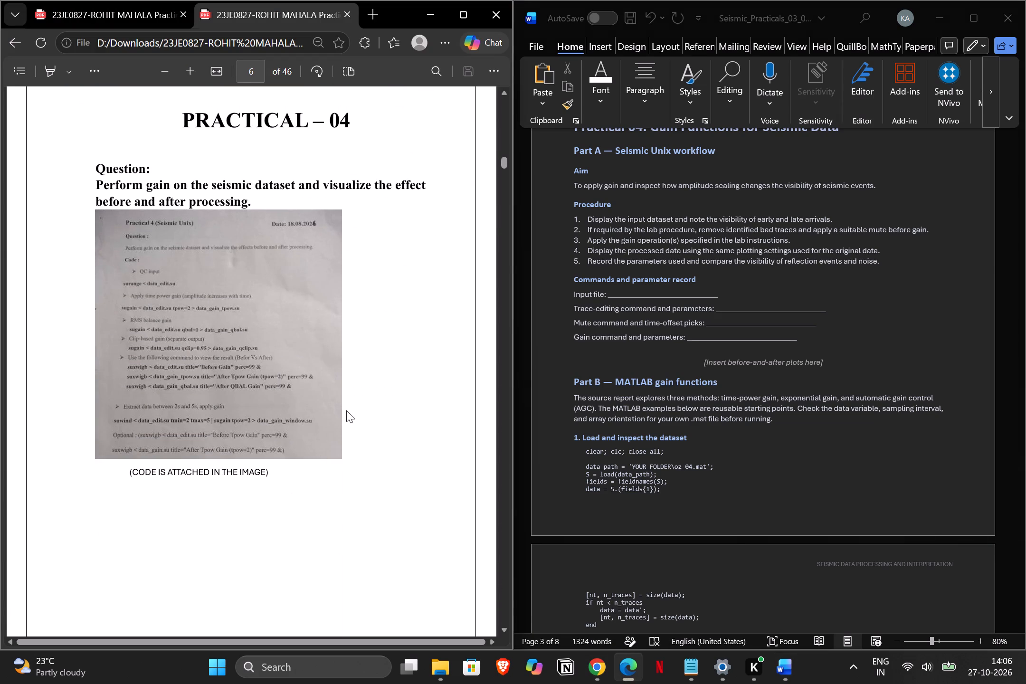
{"action": "scroll", "coordinate": [454, 425], "scroll_direction": "up", "scroll_amount": 4}
{"action": "scroll", "coordinate": [591, 443], "scroll_direction": "down", "scroll_amount": 8}
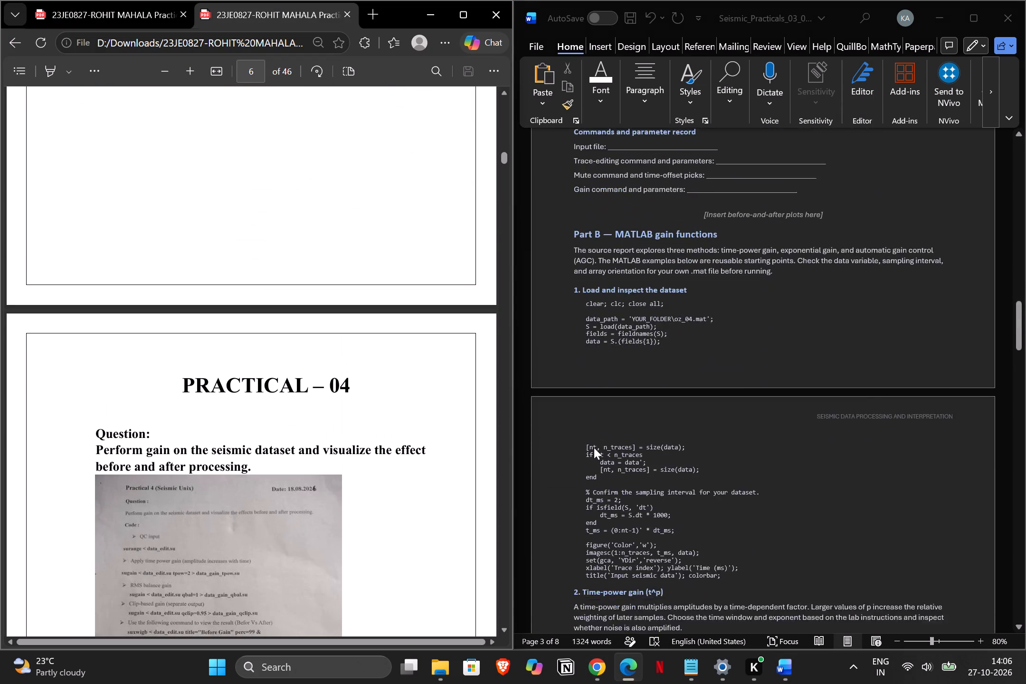
{"action": "scroll", "coordinate": [594, 447], "scroll_direction": "up", "scroll_amount": 12}
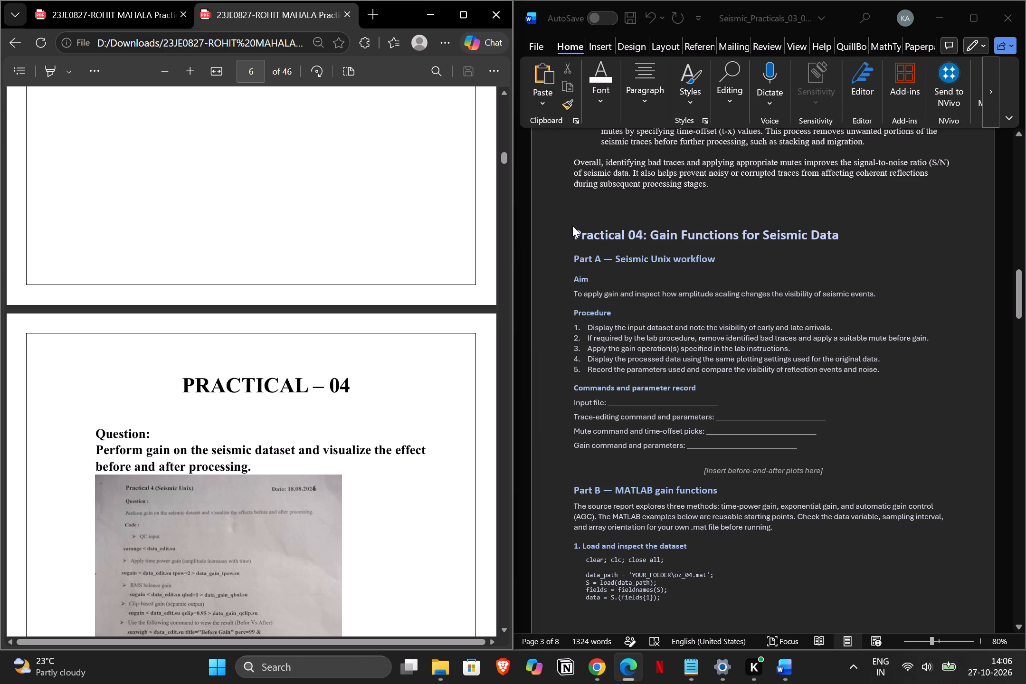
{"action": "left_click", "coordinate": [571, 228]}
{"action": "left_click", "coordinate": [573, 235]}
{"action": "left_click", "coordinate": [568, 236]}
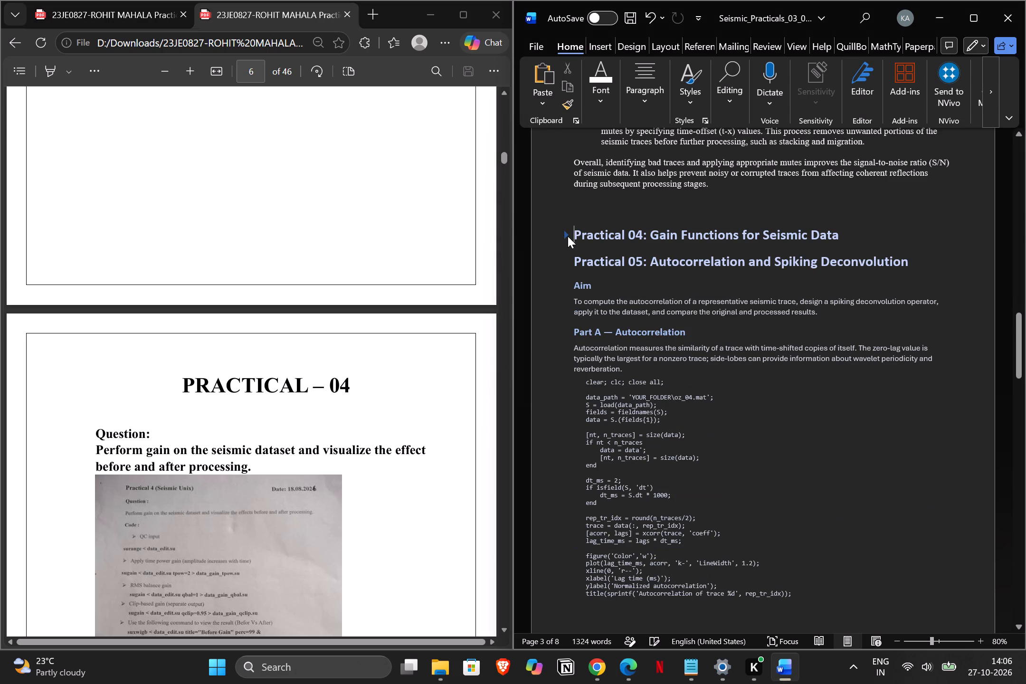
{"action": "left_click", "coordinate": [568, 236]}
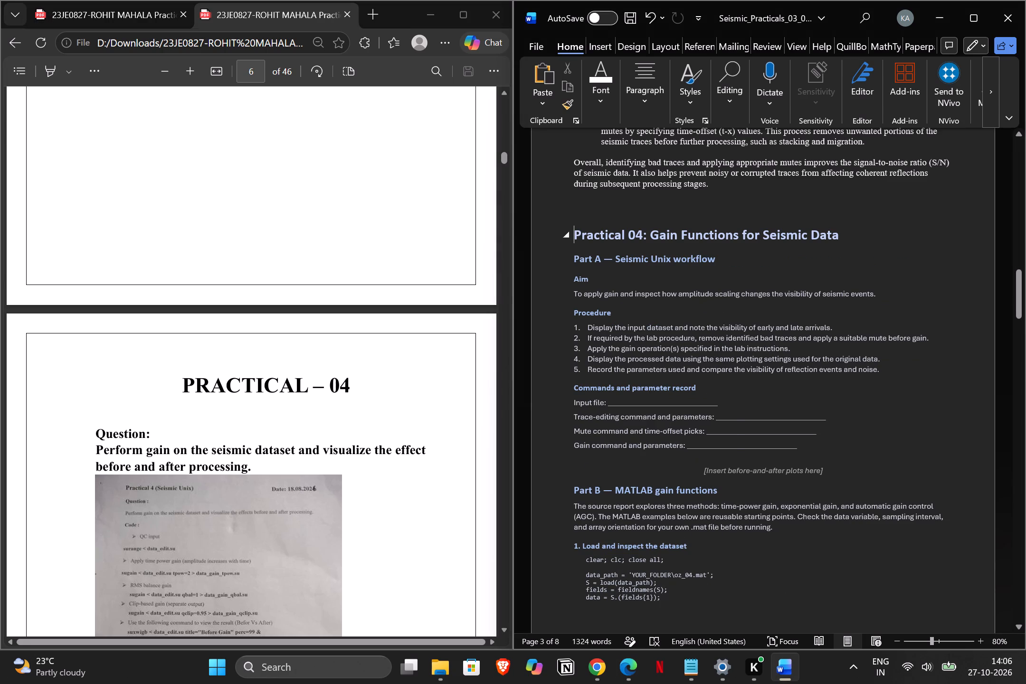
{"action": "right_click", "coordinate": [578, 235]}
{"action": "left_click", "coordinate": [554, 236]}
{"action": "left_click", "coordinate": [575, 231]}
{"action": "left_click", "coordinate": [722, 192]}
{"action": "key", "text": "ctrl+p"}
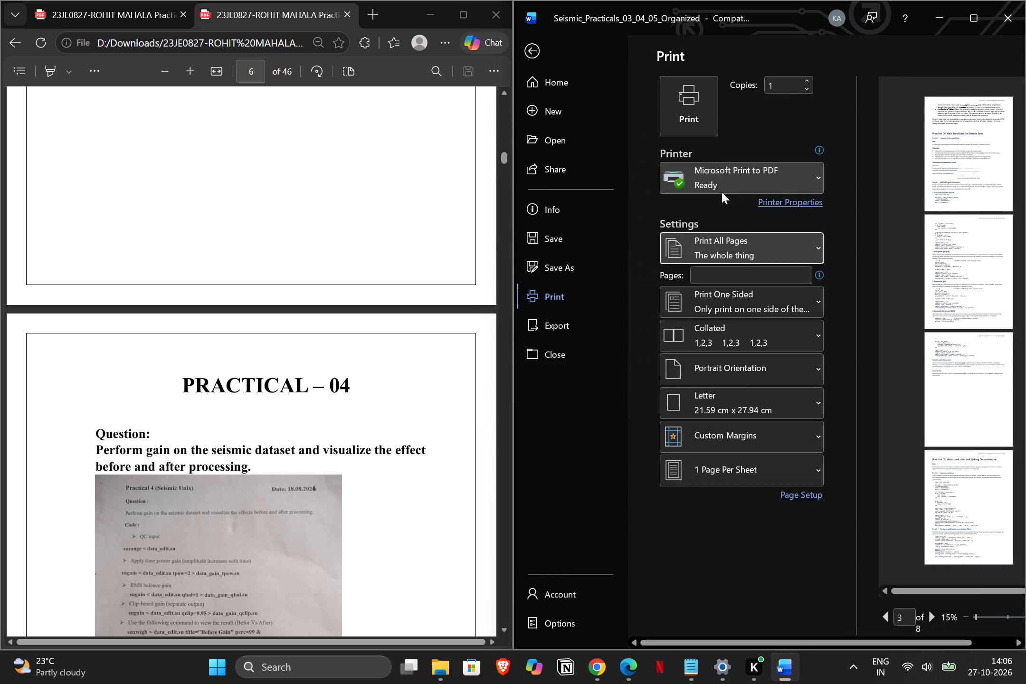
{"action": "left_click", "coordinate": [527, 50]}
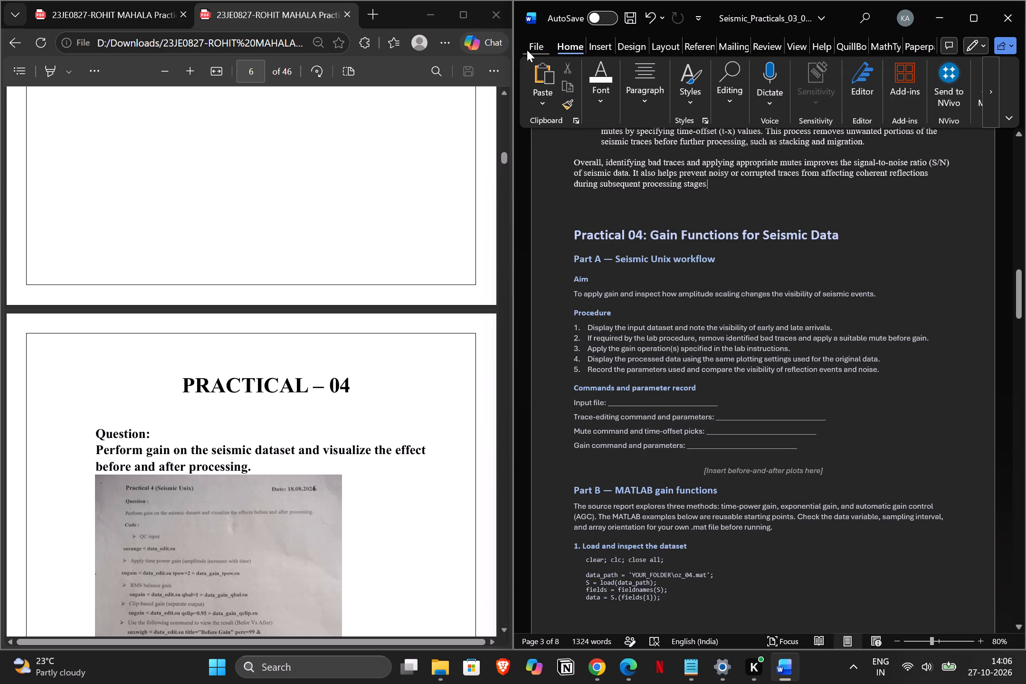
Push the Practical 04 heading onto a new page by inserting blank lines between it and the Practical 03 discussion.
{"action": "left_click", "coordinate": [636, 213]}
{"action": "key", "text": "Return"}
{"action": "key", "text": "Return"}
{"action": "key", "text": "Return"}
{"action": "key", "text": "Return"}
{"action": "key", "text": "Return"}
{"action": "key", "text": "Return"}
{"action": "key", "text": "Return"}
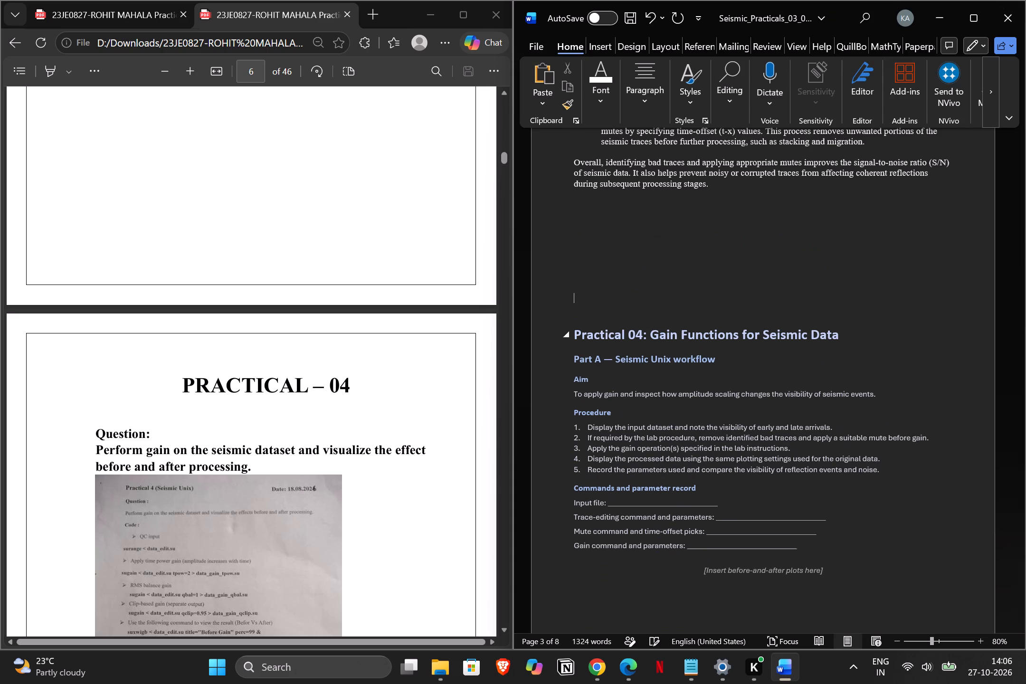
{"action": "key", "text": "Return"}
{"action": "key", "text": "Return"}
{"action": "key", "text": "Return"}
{"action": "key", "text": "Return"}
{"action": "key", "text": "Return"}
{"action": "key", "text": "Return"}
{"action": "key", "text": "Return"}
{"action": "key", "text": "Return"}
{"action": "key", "text": "Return"}
{"action": "key", "text": "Return"}
{"action": "key", "text": "Return"}
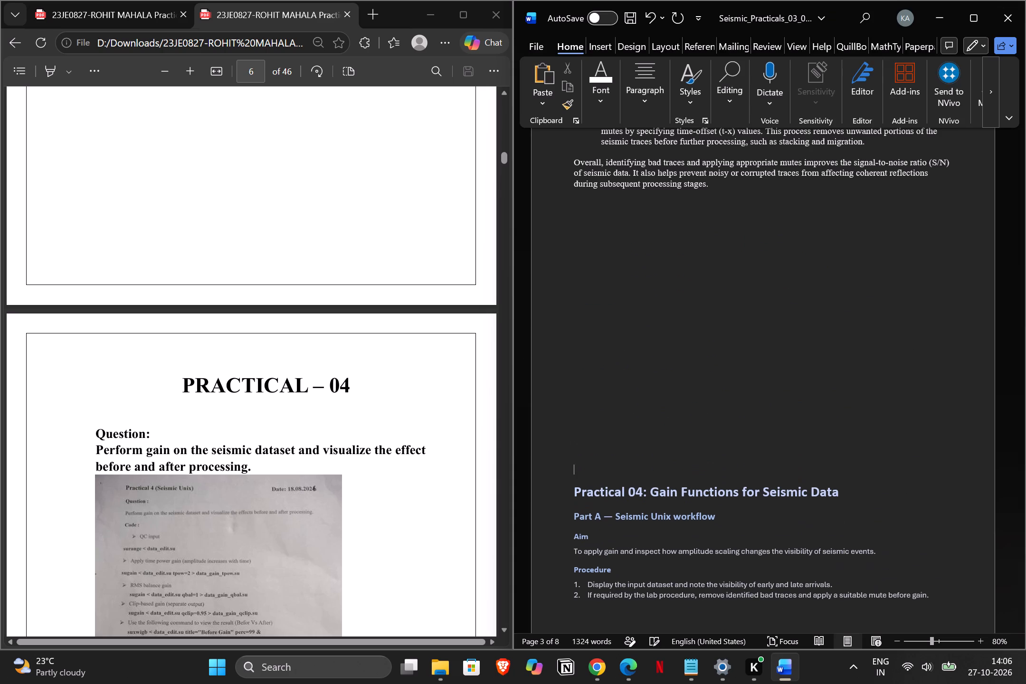
{"action": "key", "text": "Return"}
{"action": "key", "text": "Return"}
{"action": "key", "text": "Return"}
{"action": "key", "text": "Return"}
{"action": "key", "text": "Return"}
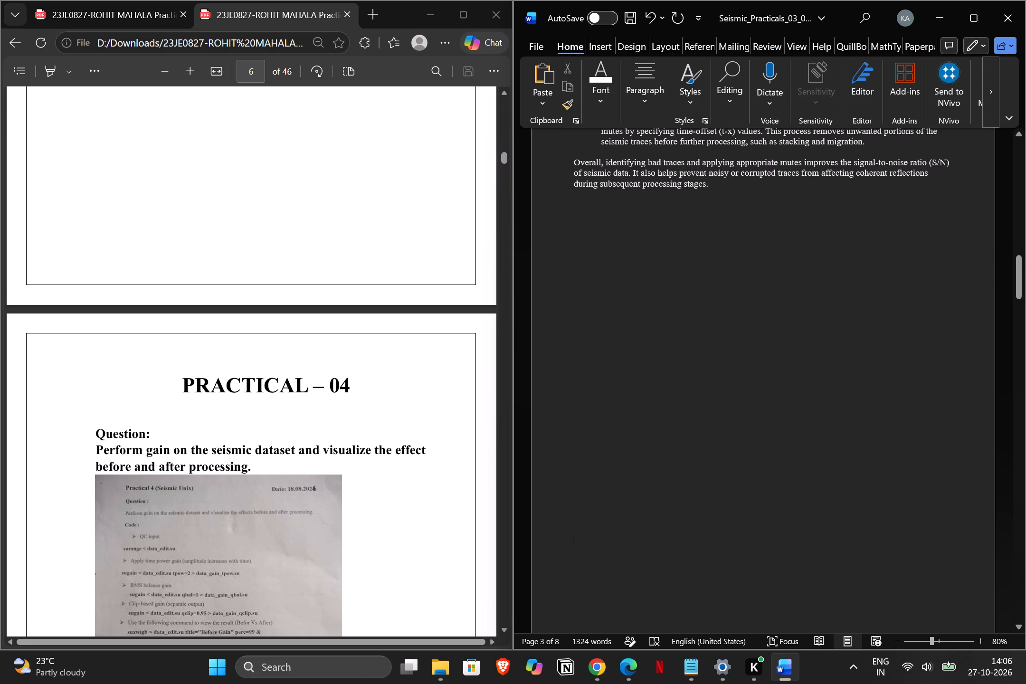
{"action": "scroll", "coordinate": [620, 249], "scroll_direction": "down", "scroll_amount": 11}
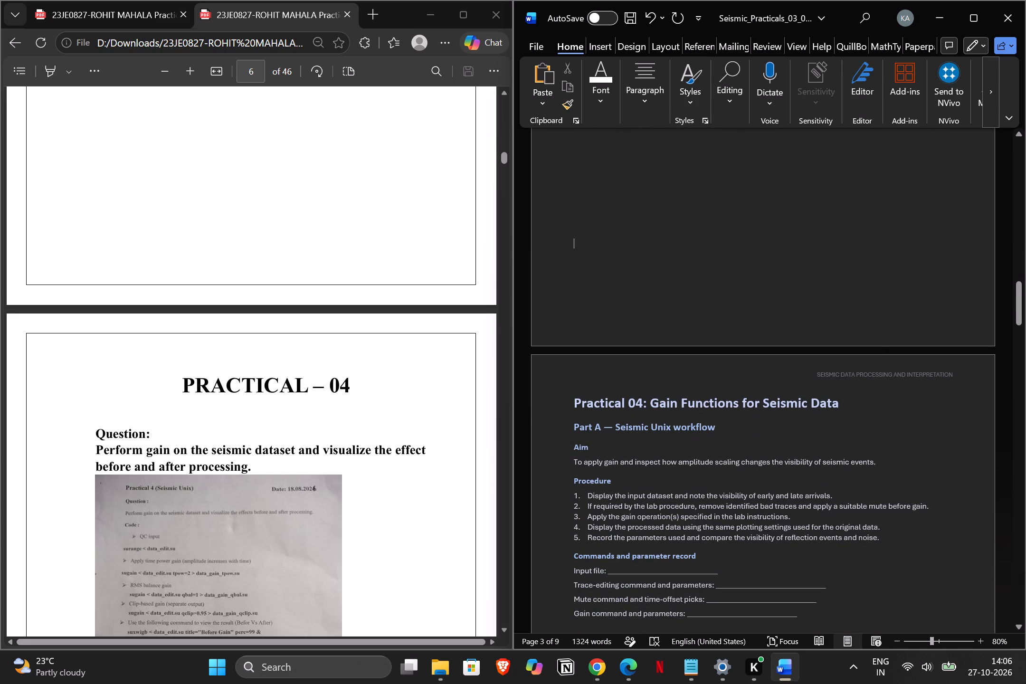
Compare the report's Practical 04 Part A with the reference PDF's Practical 04 code image, output plots and discussion.
{"action": "left_click", "coordinate": [593, 411]}
{"action": "scroll", "coordinate": [616, 435], "scroll_direction": "down", "scroll_amount": 5}
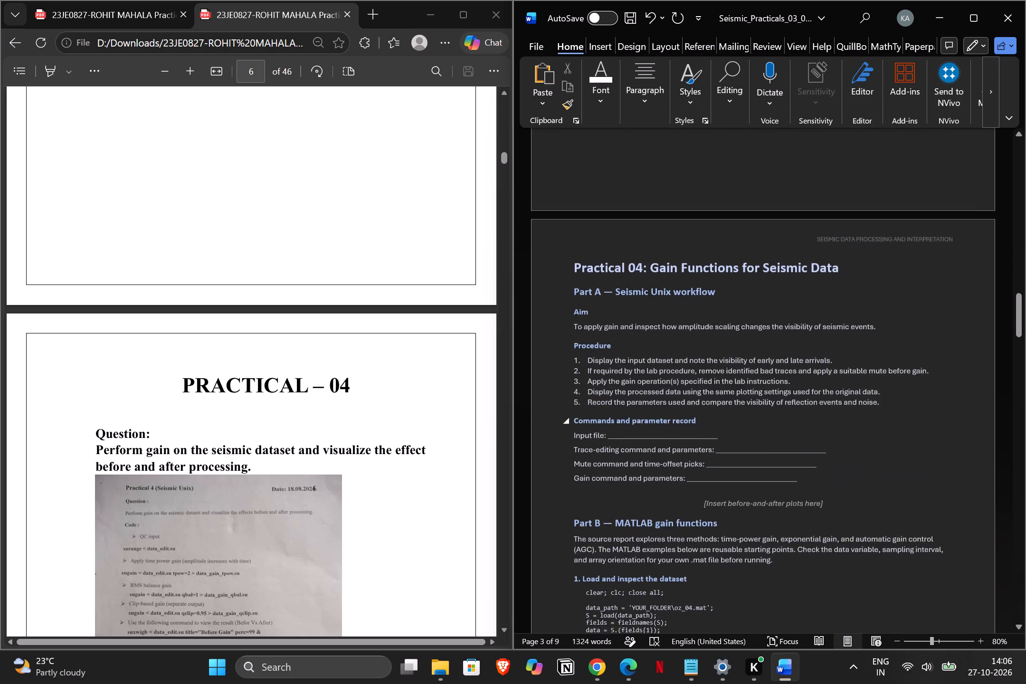
{"action": "scroll", "coordinate": [616, 431], "scroll_direction": "down", "scroll_amount": 5}
{"action": "scroll", "coordinate": [615, 431], "scroll_direction": "up", "scroll_amount": 3}
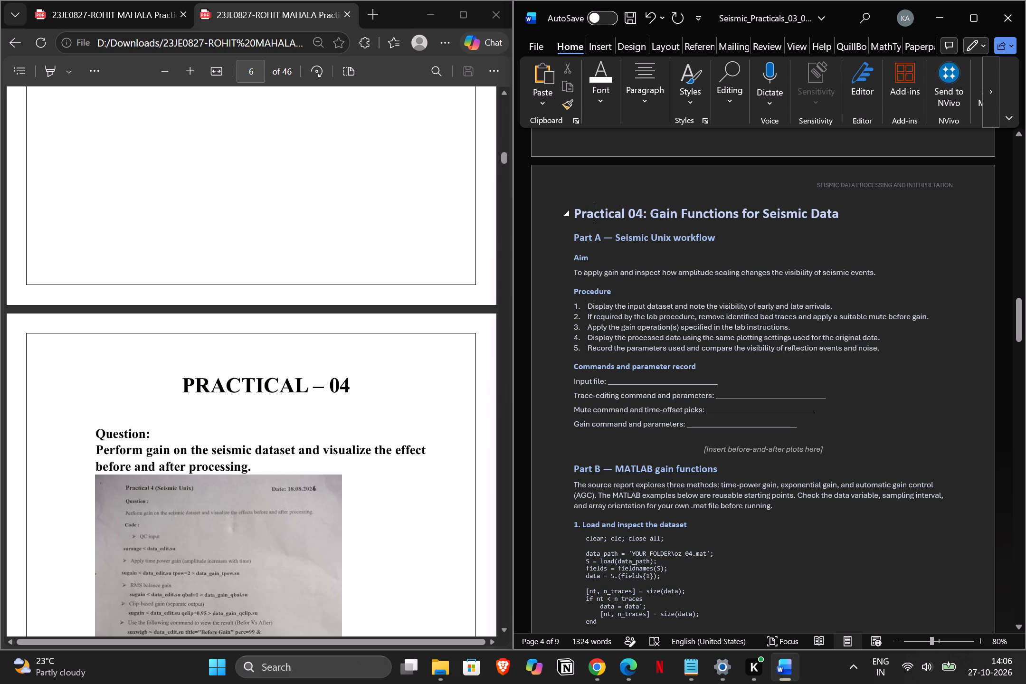
{"action": "scroll", "coordinate": [373, 328], "scroll_direction": "down", "scroll_amount": 18}
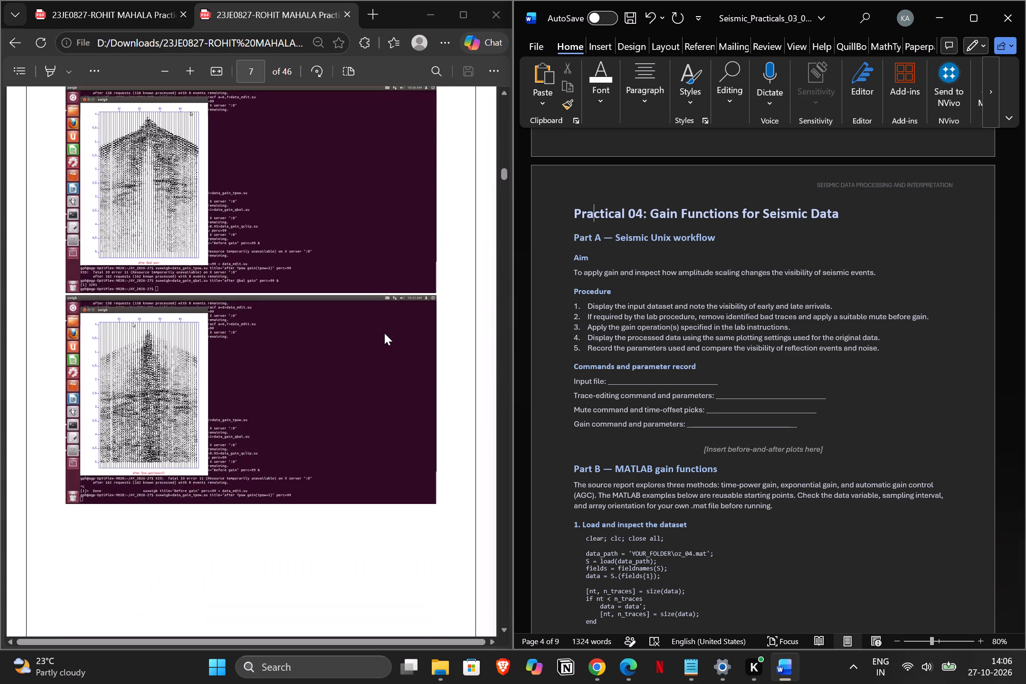
{"action": "scroll", "coordinate": [384, 333], "scroll_direction": "down", "scroll_amount": 20}
{"action": "scroll", "coordinate": [384, 333], "scroll_direction": "down", "scroll_amount": 16}
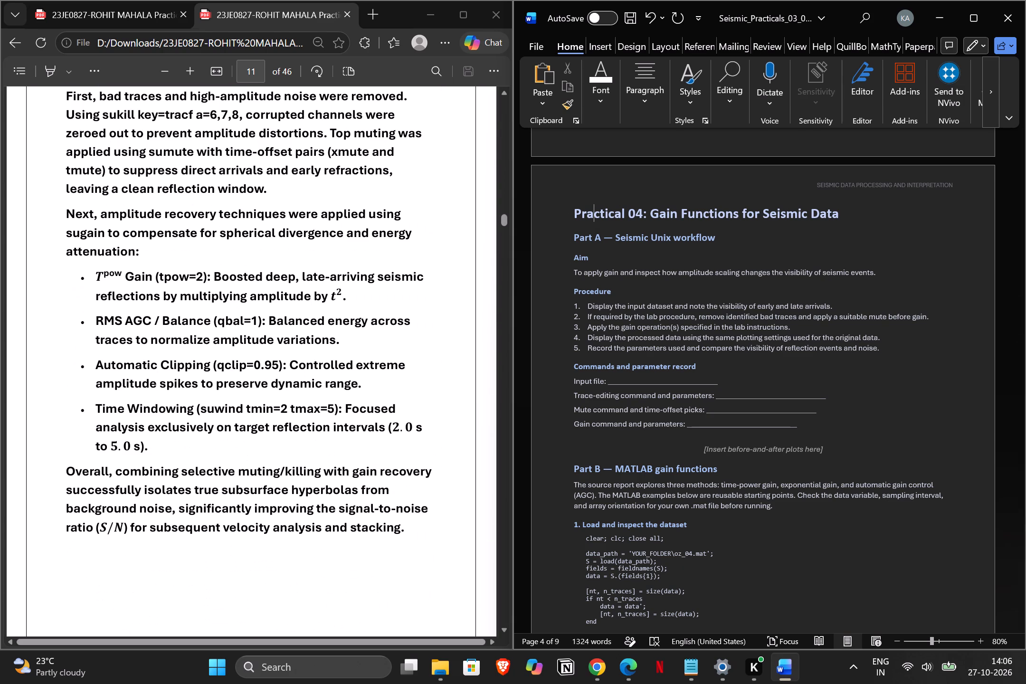
{"action": "scroll", "coordinate": [394, 319], "scroll_direction": "up", "scroll_amount": 2}
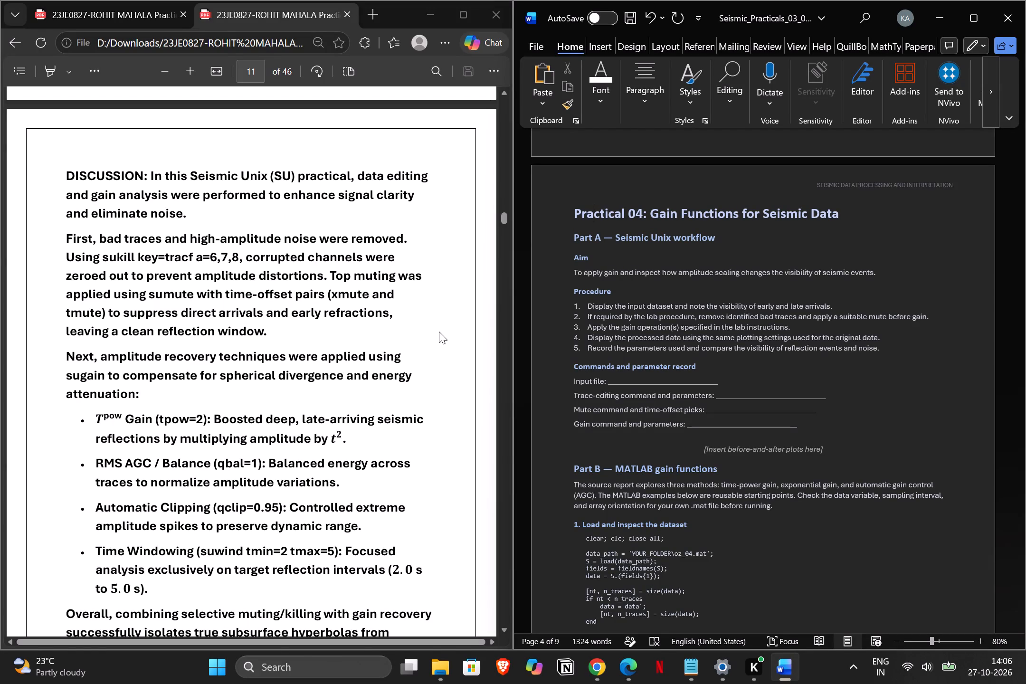
{"action": "scroll", "coordinate": [398, 329], "scroll_direction": "up", "scroll_amount": 20}
{"action": "scroll", "coordinate": [398, 329], "scroll_direction": "up", "scroll_amount": 13}
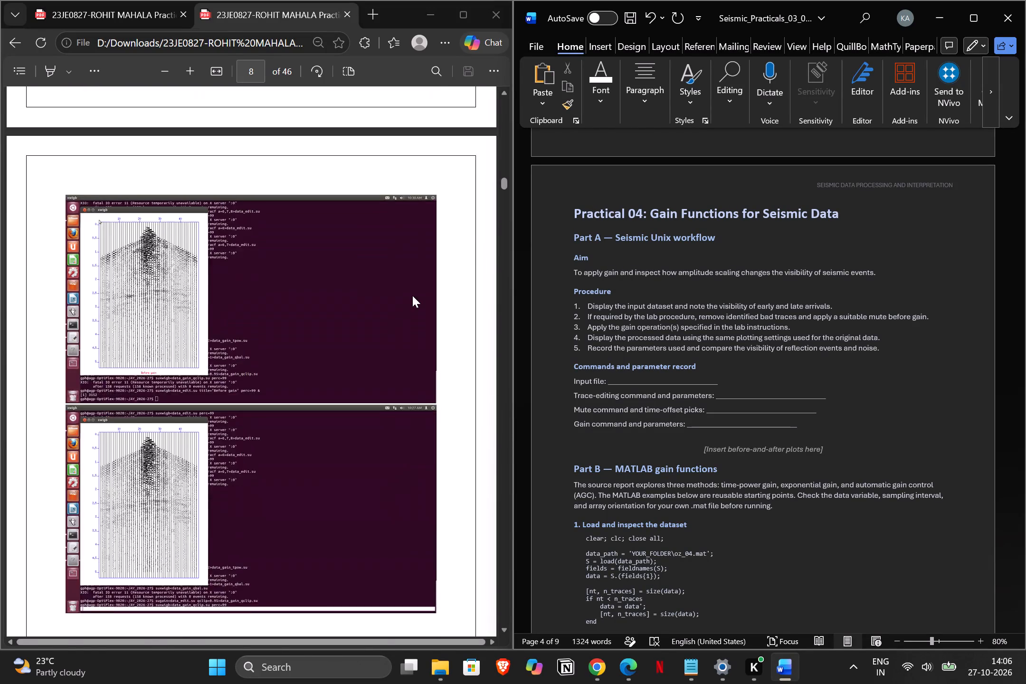
{"action": "scroll", "coordinate": [412, 295], "scroll_direction": "up", "scroll_amount": 20}
{"action": "scroll", "coordinate": [414, 295], "scroll_direction": "down", "scroll_amount": 5}
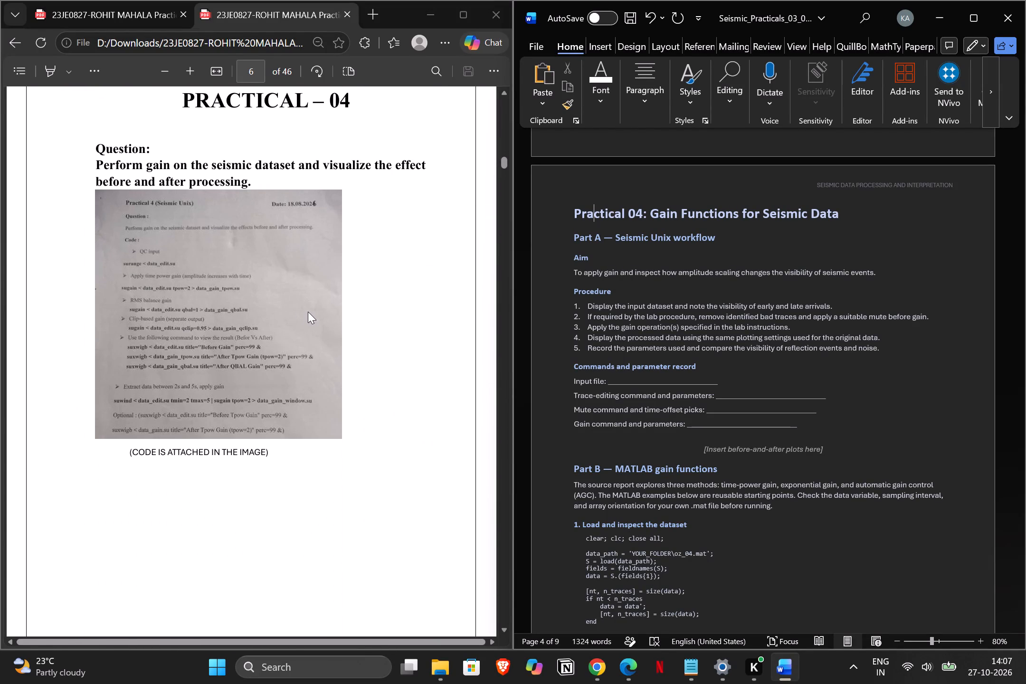
Snip the whole Practical 4 Seismic Unix code image from the PDF and paste it on a new line below the Practical 04 Aim sentence.
{"action": "scroll", "coordinate": [322, 313], "scroll_direction": "right", "scroll_amount": 2}
{"action": "scroll", "coordinate": [323, 315], "scroll_direction": "up", "scroll_amount": 1}
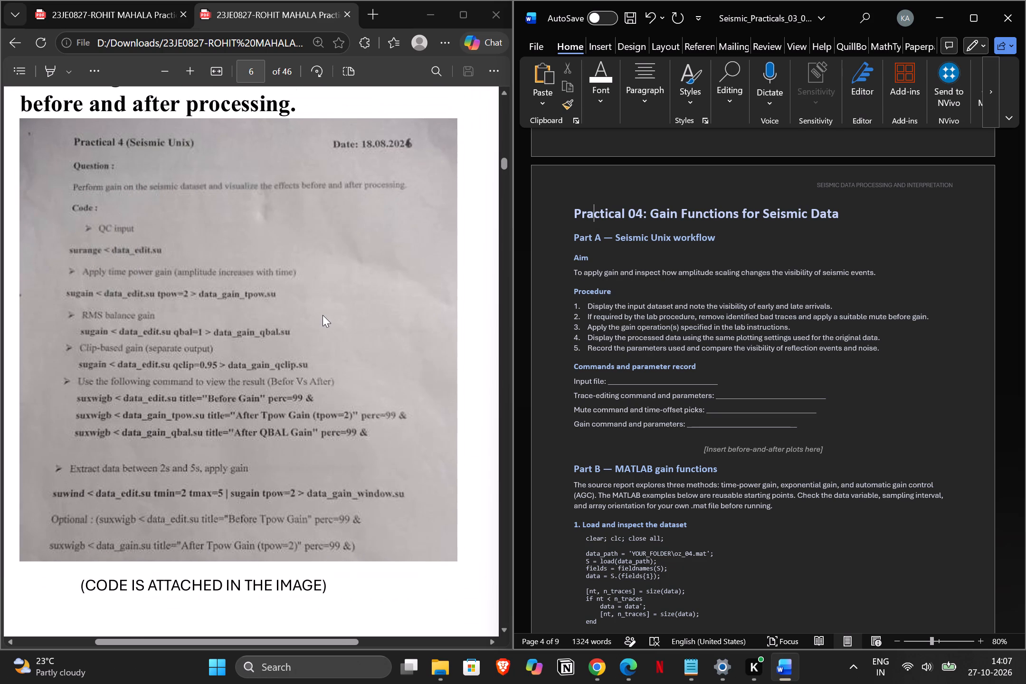
{"action": "scroll", "coordinate": [323, 315], "scroll_direction": "up", "scroll_amount": 1}
{"action": "key", "text": "shift+super+s"}
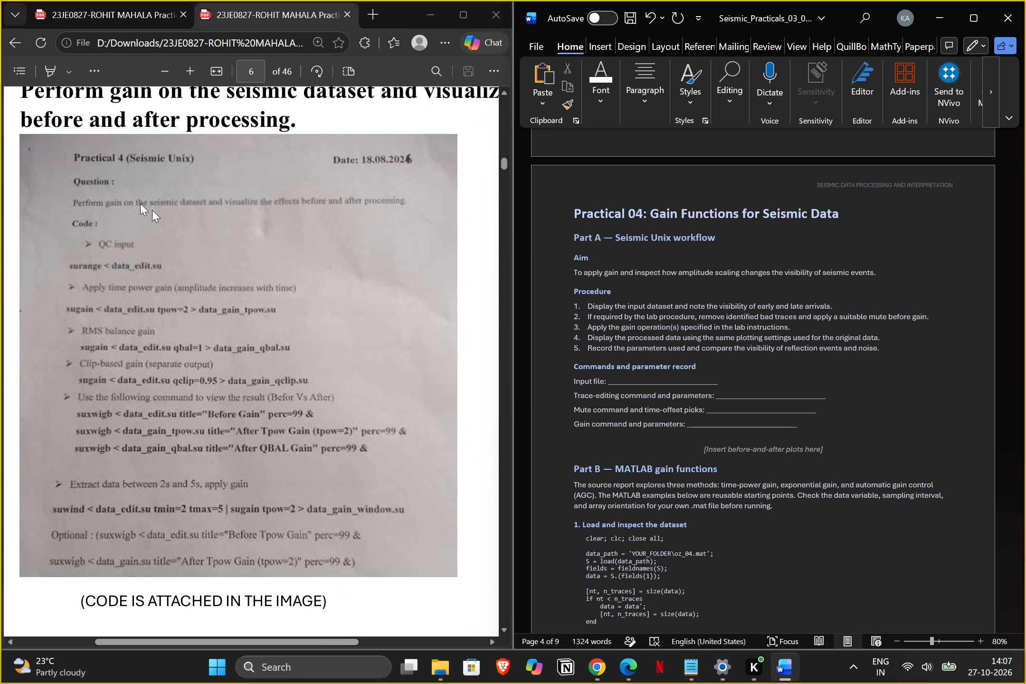
{"action": "left_click_drag", "start_coordinate": [18, 134], "coordinate": [338, 447]}
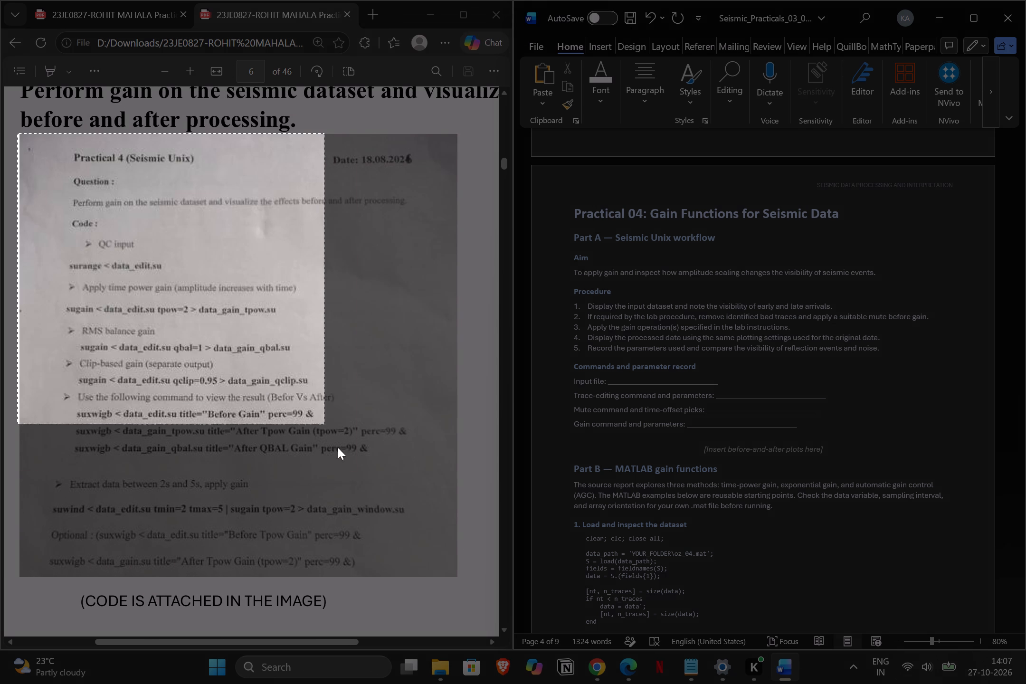
{"action": "left_click_drag", "start_coordinate": [338, 447], "coordinate": [459, 577]}
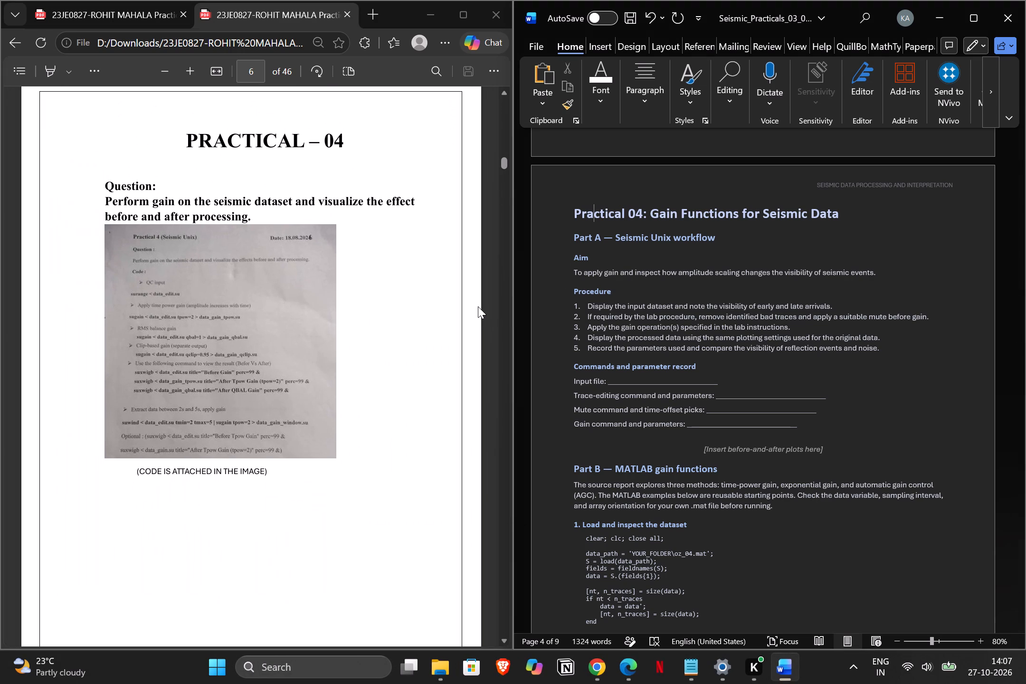
{"action": "left_click", "coordinate": [885, 271]}
{"action": "key", "text": "shift+Return"}
{"action": "key", "text": "ctrl+v"}
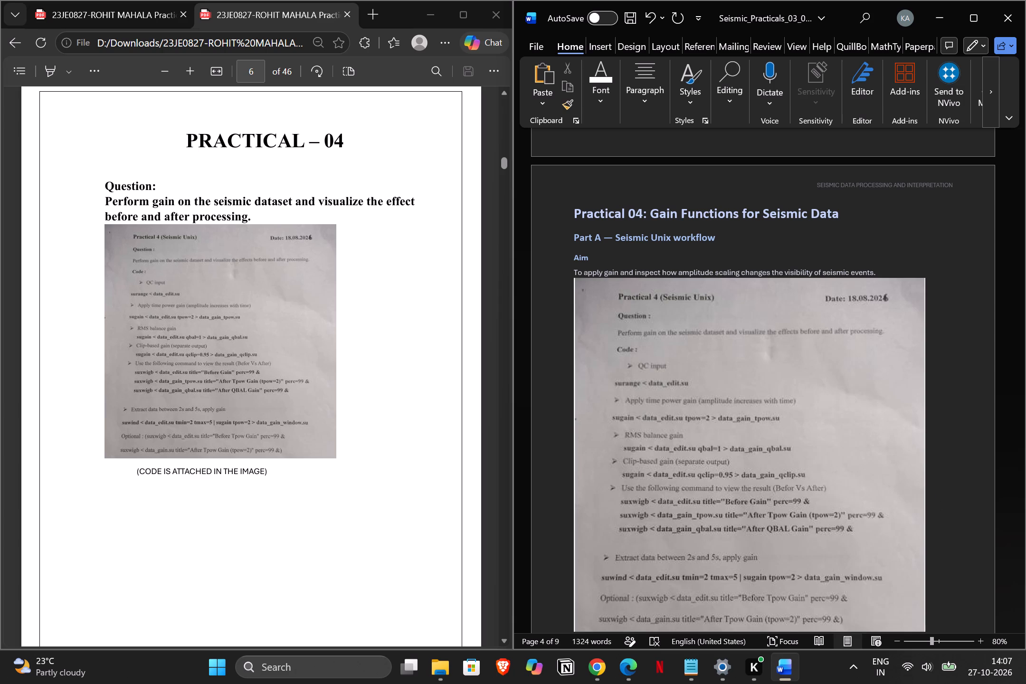
{"action": "scroll", "coordinate": [884, 273], "scroll_direction": "down", "scroll_amount": 8}
{"action": "scroll", "coordinate": [849, 342], "scroll_direction": "down", "scroll_amount": 3}
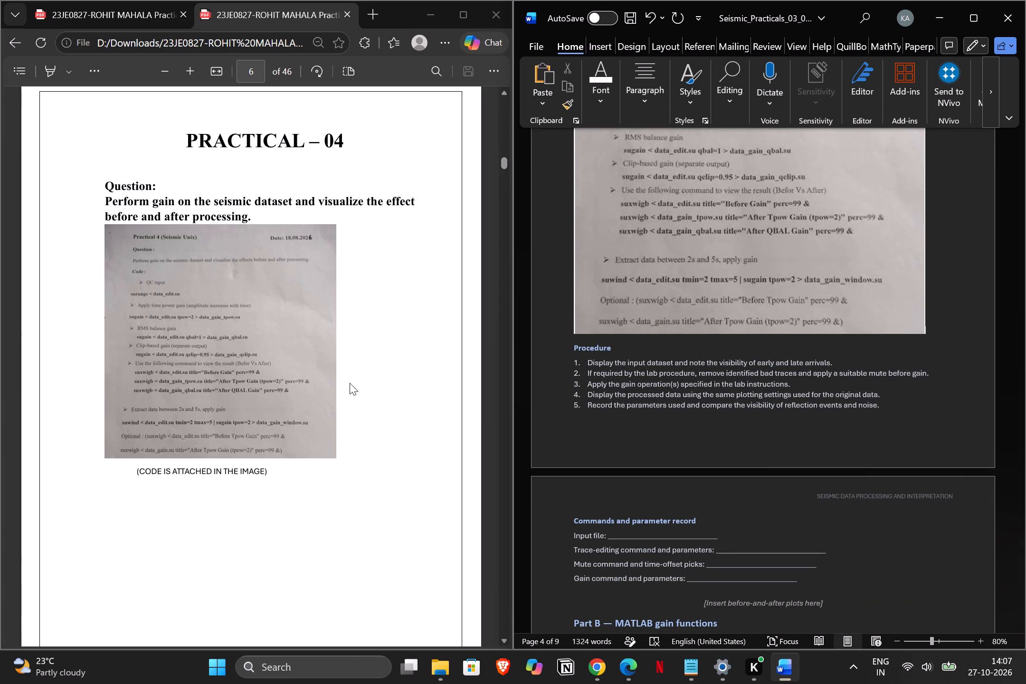
Examine the PDF's Practical 04 gain plots and Seismic Unix discussion alongside the report's commands record and plot placeholder.
{"action": "scroll", "coordinate": [336, 385], "scroll_direction": "down", "scroll_amount": 8}
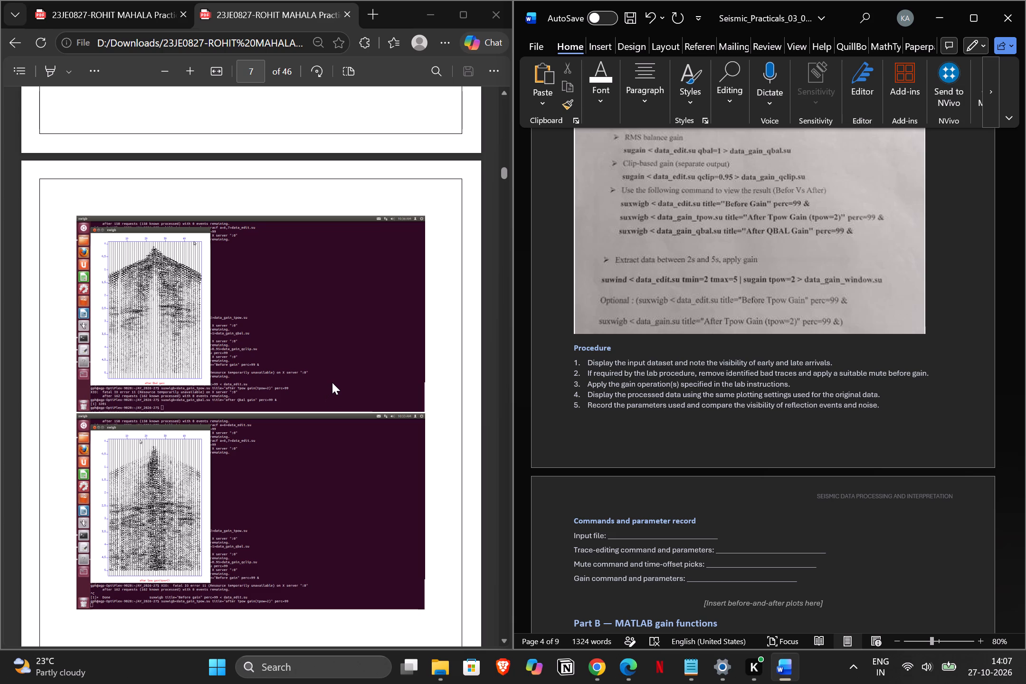
{"action": "scroll", "coordinate": [332, 382], "scroll_direction": "down", "scroll_amount": 3}
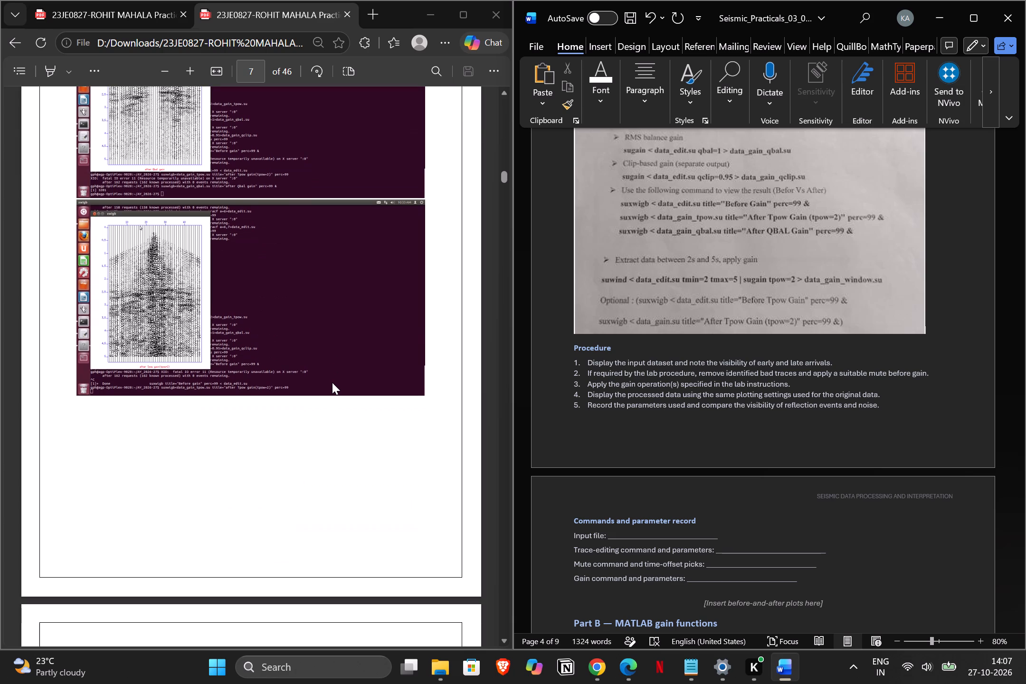
{"action": "scroll", "coordinate": [333, 382], "scroll_direction": "down", "scroll_amount": 16}
{"action": "scroll", "coordinate": [346, 403], "scroll_direction": "down", "scroll_amount": 5}
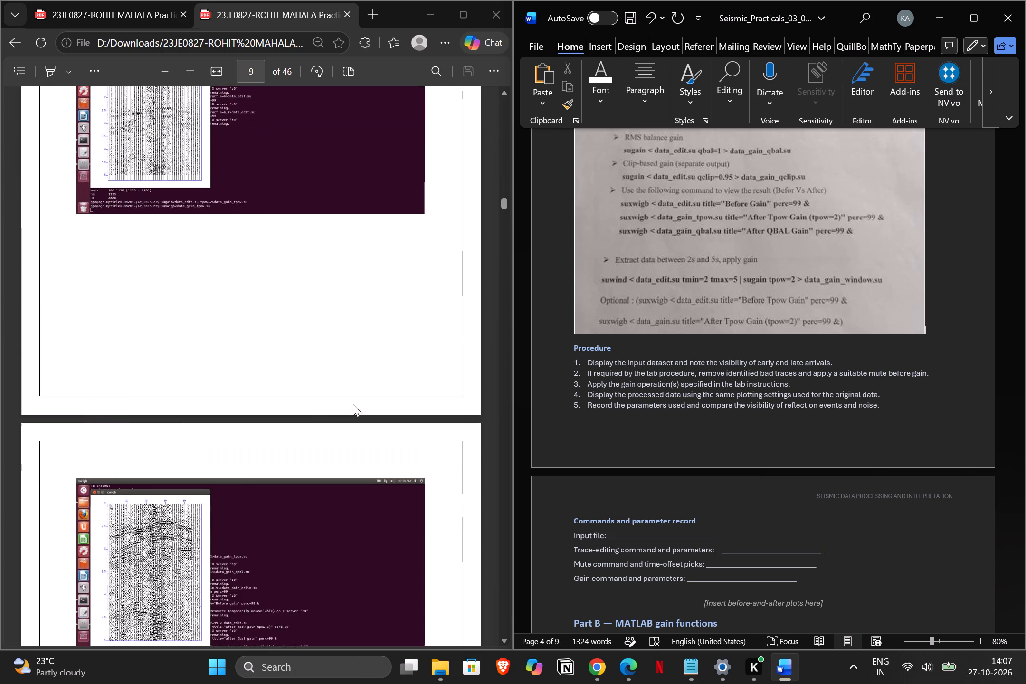
{"action": "scroll", "coordinate": [353, 404], "scroll_direction": "down", "scroll_amount": 14}
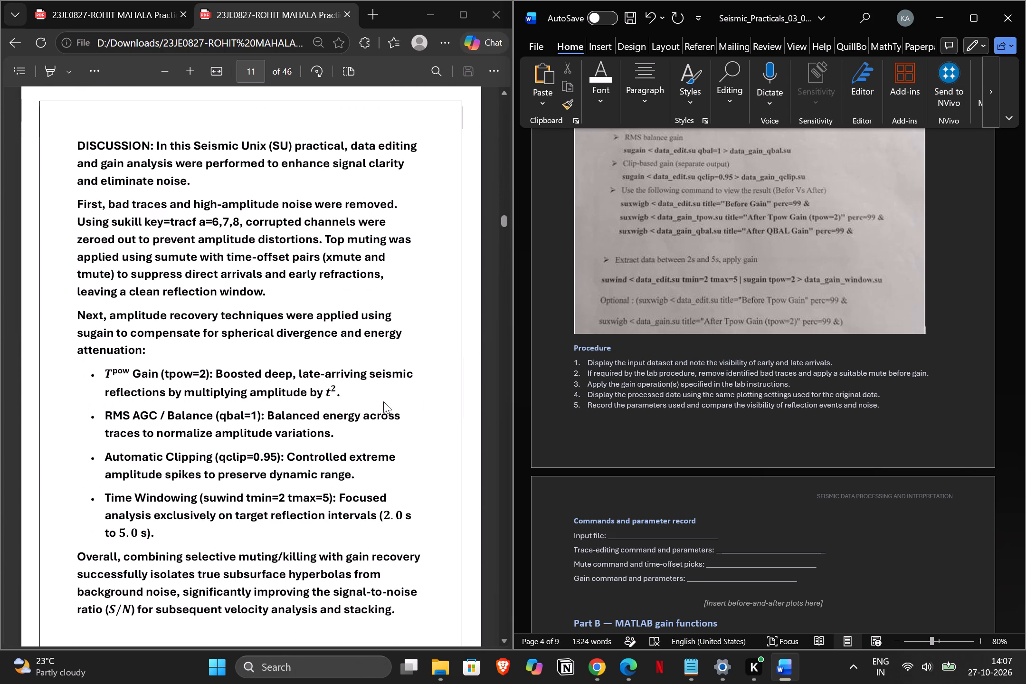
{"action": "scroll", "coordinate": [814, 520], "scroll_direction": "down", "scroll_amount": 14}
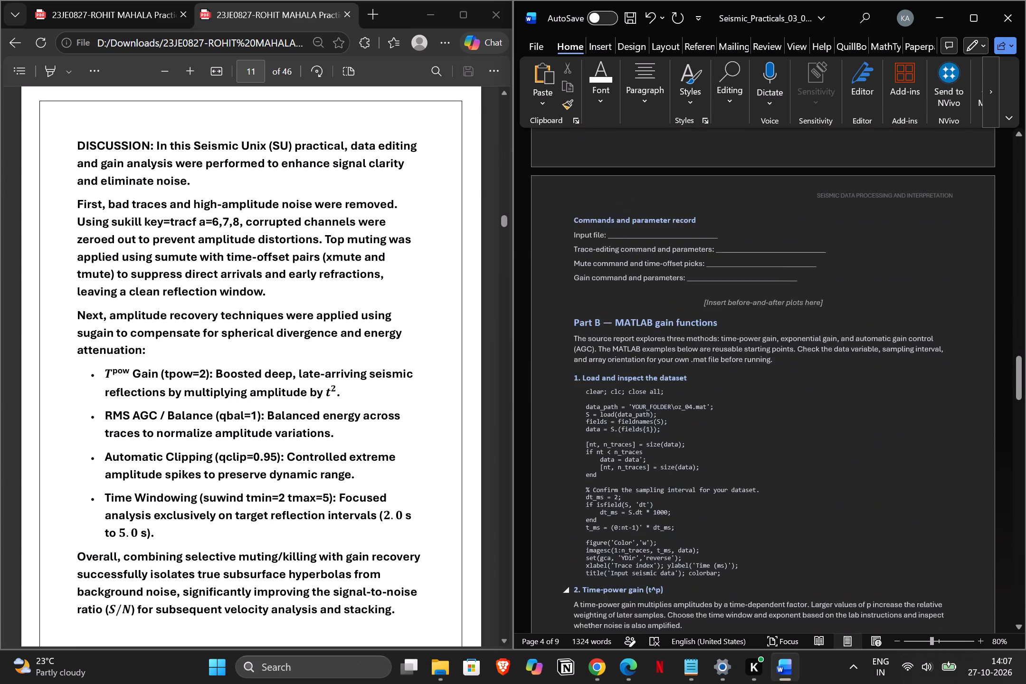
{"action": "scroll", "coordinate": [418, 415], "scroll_direction": "down", "scroll_amount": 10}
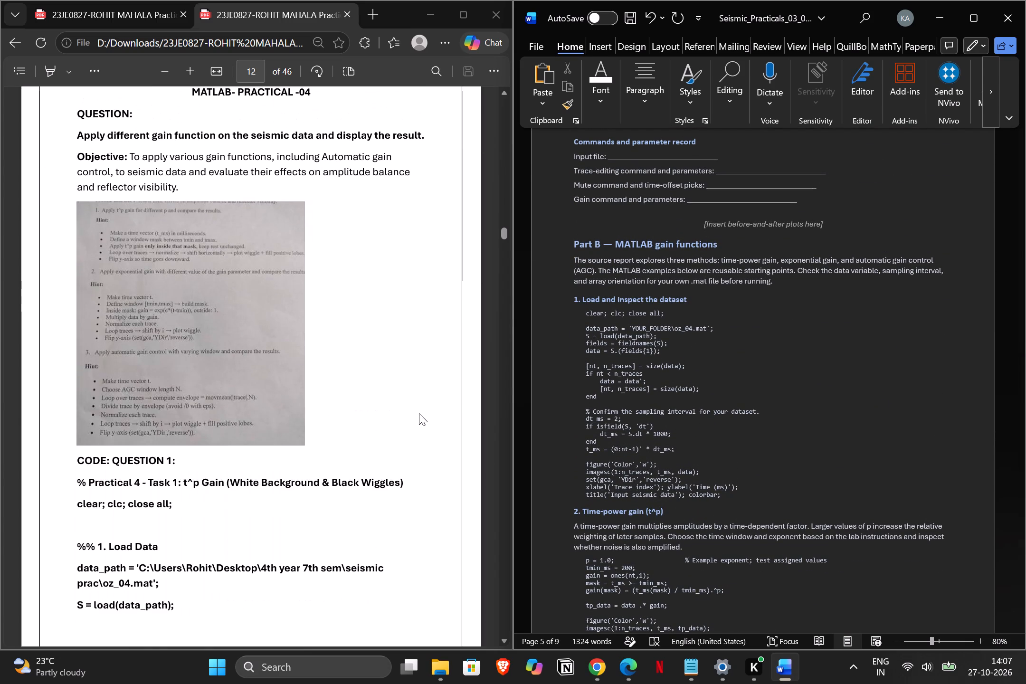
{"action": "scroll", "coordinate": [421, 413], "scroll_direction": "up", "scroll_amount": 9}
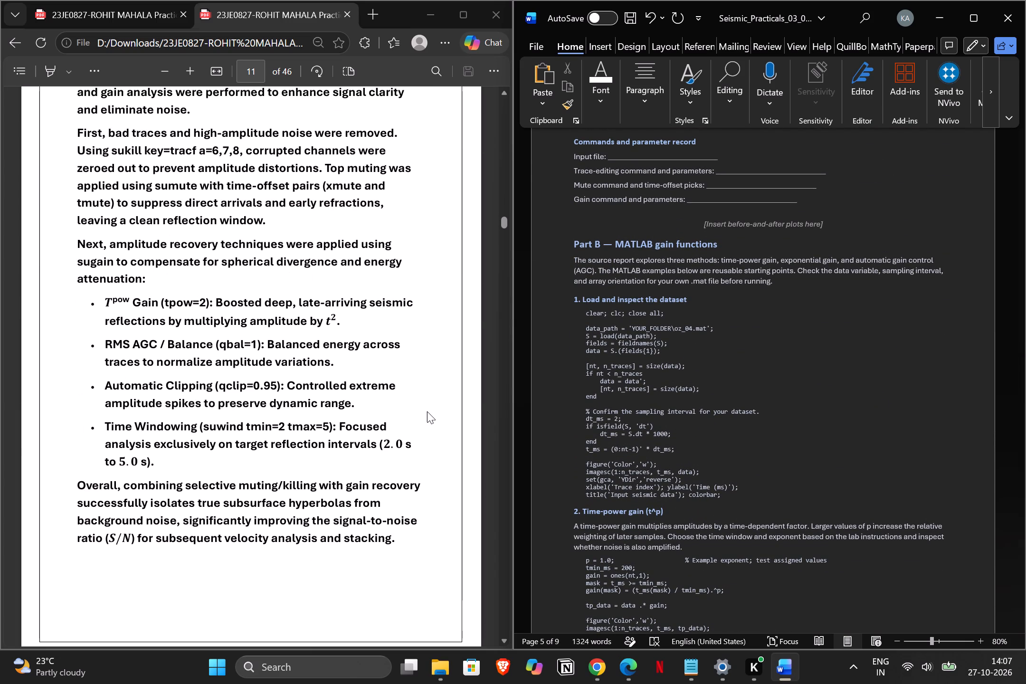
Read through the PDF's MATLAB Practical 04 question, the t^p gain code and its output, up to the Question 2 exponential gain code.
{"action": "scroll", "coordinate": [427, 411], "scroll_direction": "down", "scroll_amount": 11}
{"action": "scroll", "coordinate": [433, 408], "scroll_direction": "up", "scroll_amount": 2}
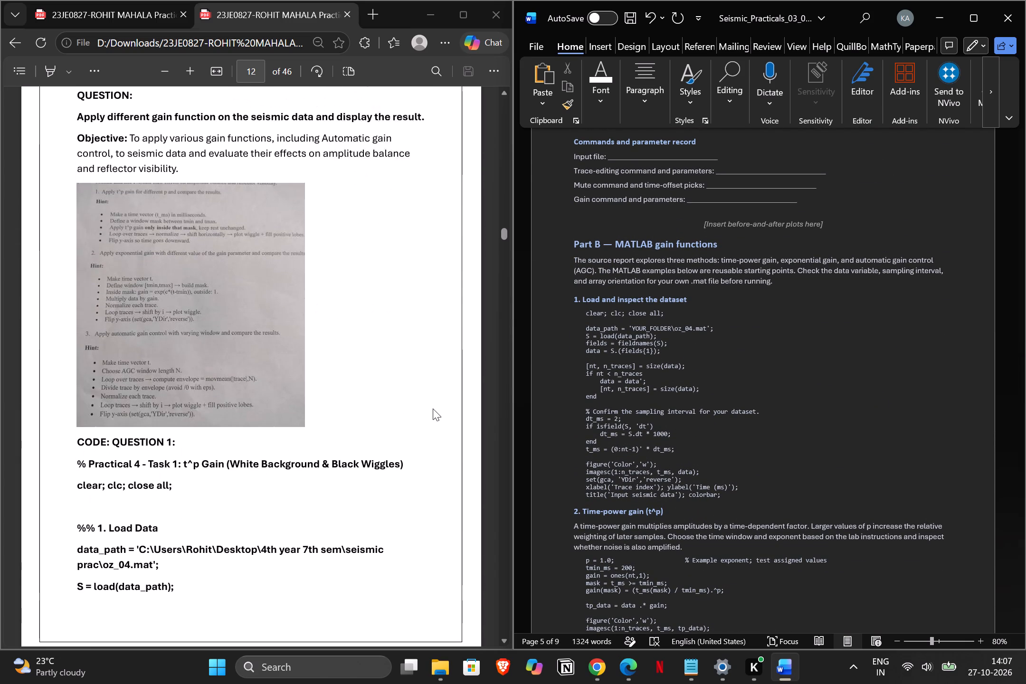
{"action": "scroll", "coordinate": [435, 408], "scroll_direction": "up", "scroll_amount": 2}
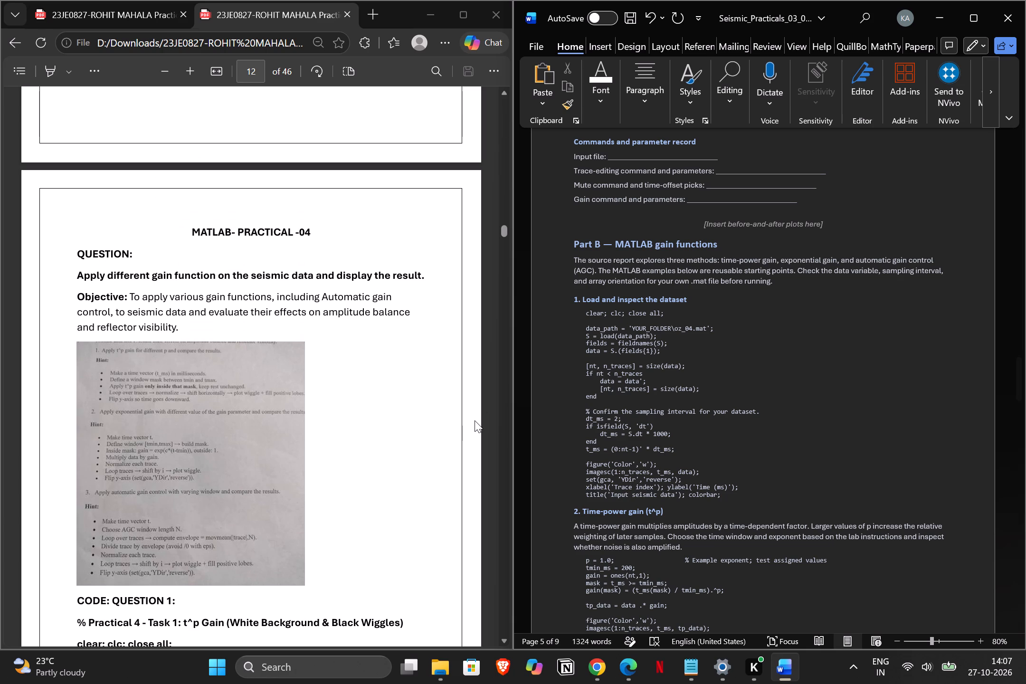
{"action": "scroll", "coordinate": [476, 420], "scroll_direction": "down", "scroll_amount": 18}
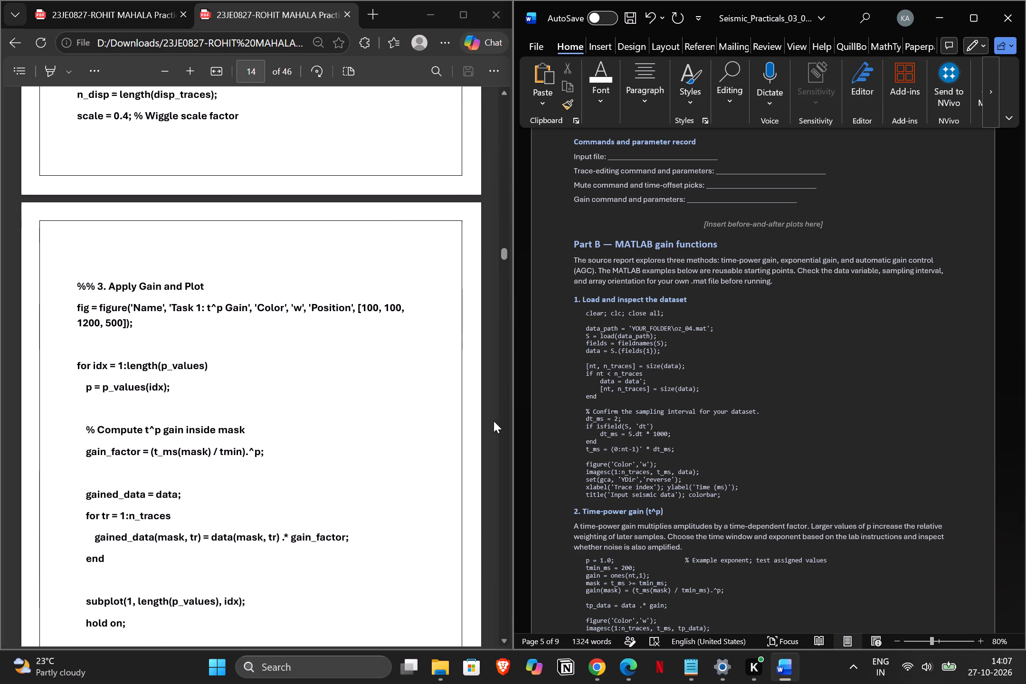
{"action": "scroll", "coordinate": [494, 421], "scroll_direction": "down", "scroll_amount": 13}
{"action": "scroll", "coordinate": [500, 440], "scroll_direction": "down", "scroll_amount": 8}
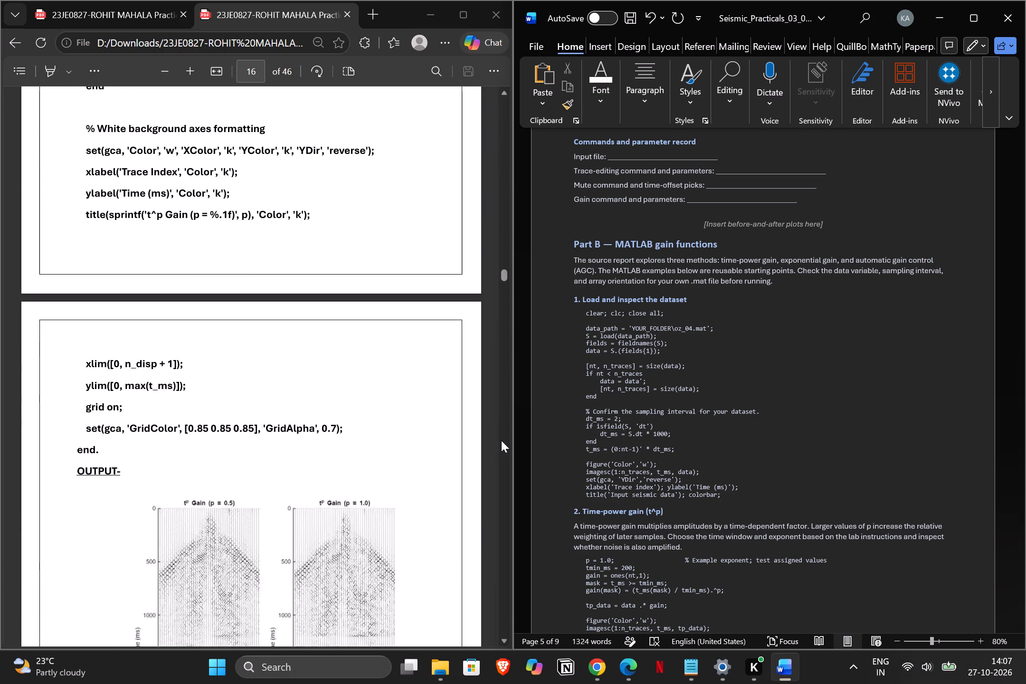
{"action": "scroll", "coordinate": [501, 440], "scroll_direction": "down", "scroll_amount": 16}
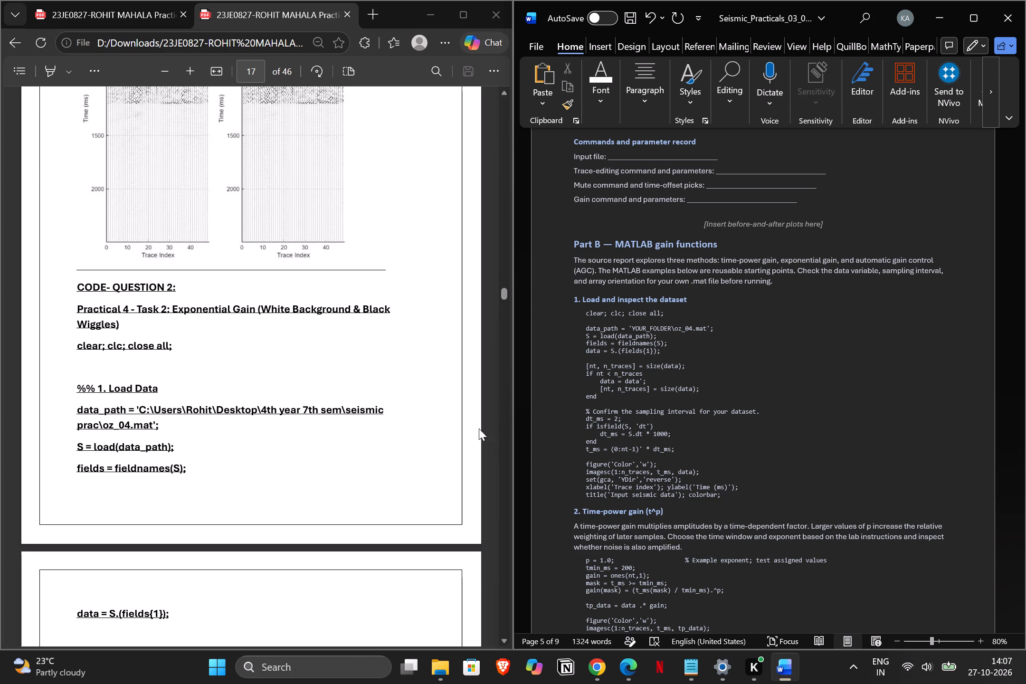
{"action": "scroll", "coordinate": [395, 412], "scroll_direction": "down", "scroll_amount": 4}
{"action": "scroll", "coordinate": [388, 408], "scroll_direction": "up", "scroll_amount": 3}
Review the report's Part B MATLAB gain sections, from loading the dataset through AGC to the results and conclusion.
{"action": "scroll", "coordinate": [757, 473], "scroll_direction": "down", "scroll_amount": 5}
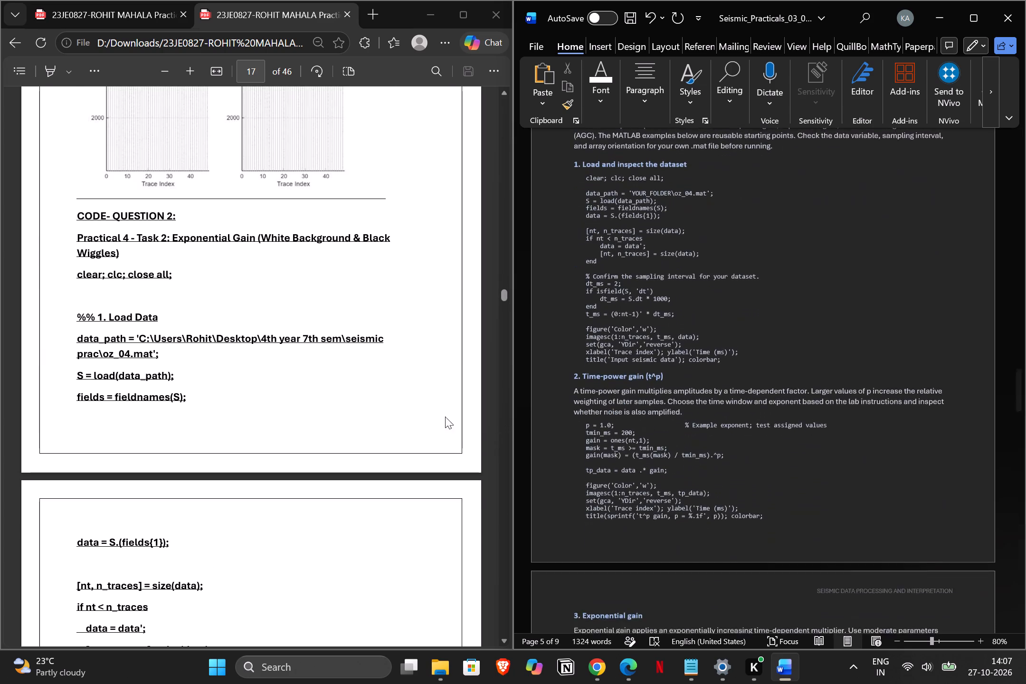
{"action": "scroll", "coordinate": [724, 469], "scroll_direction": "down", "scroll_amount": 5}
{"action": "scroll", "coordinate": [639, 461], "scroll_direction": "down", "scroll_amount": 11}
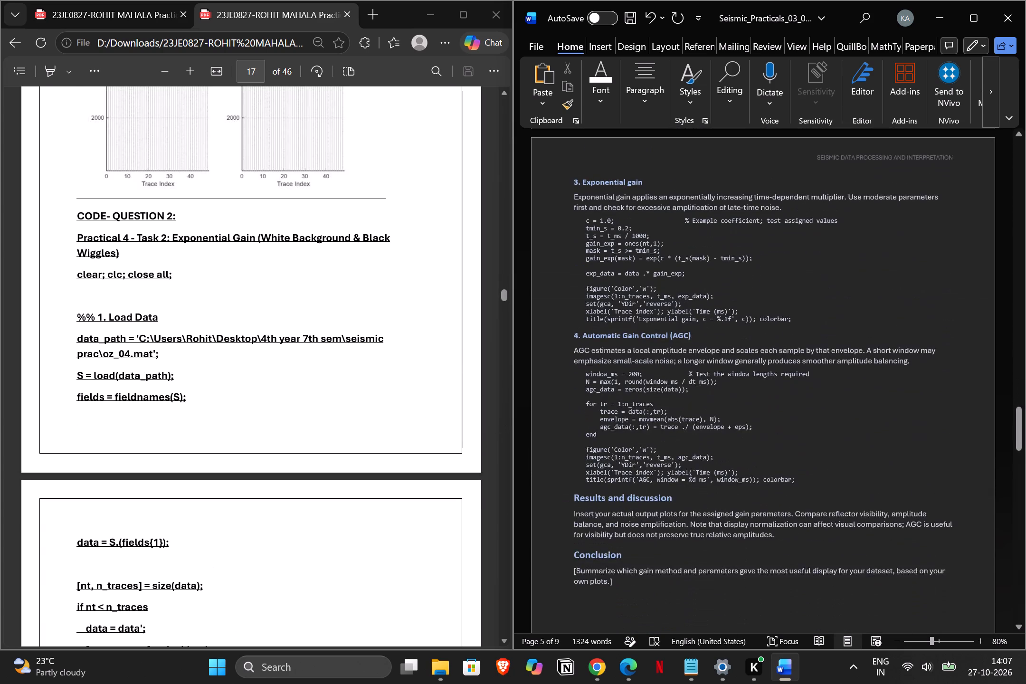
{"action": "scroll", "coordinate": [643, 460], "scroll_direction": "down", "scroll_amount": 3}
{"action": "scroll", "coordinate": [643, 460], "scroll_direction": "up", "scroll_amount": 11}
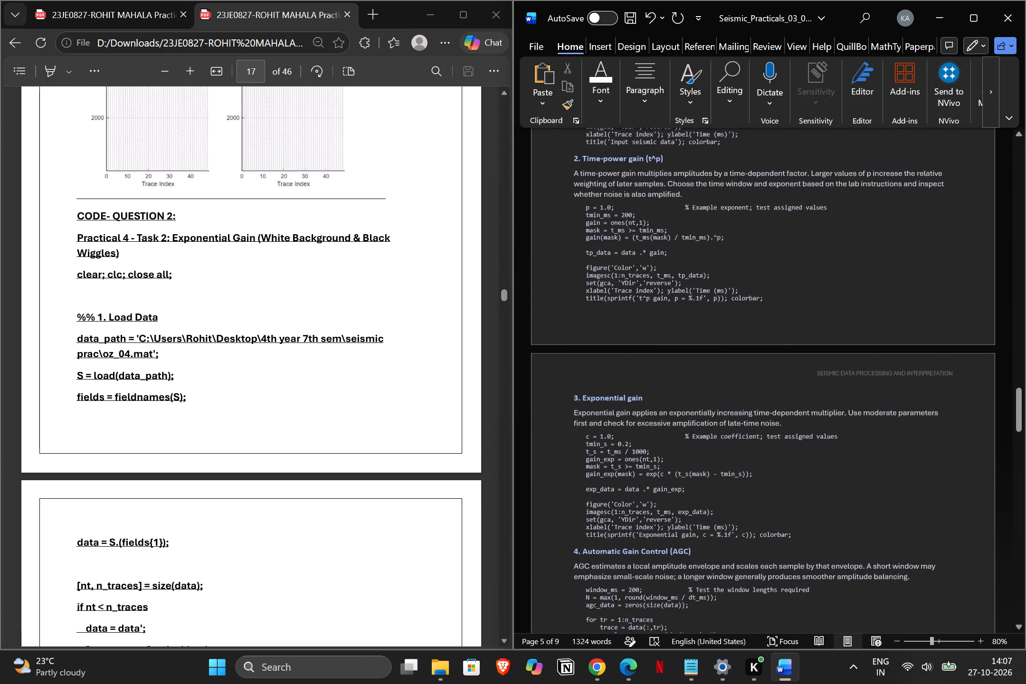
{"action": "scroll", "coordinate": [643, 445], "scroll_direction": "up", "scroll_amount": 5}
{"action": "scroll", "coordinate": [544, 425], "scroll_direction": "up", "scroll_amount": 4}
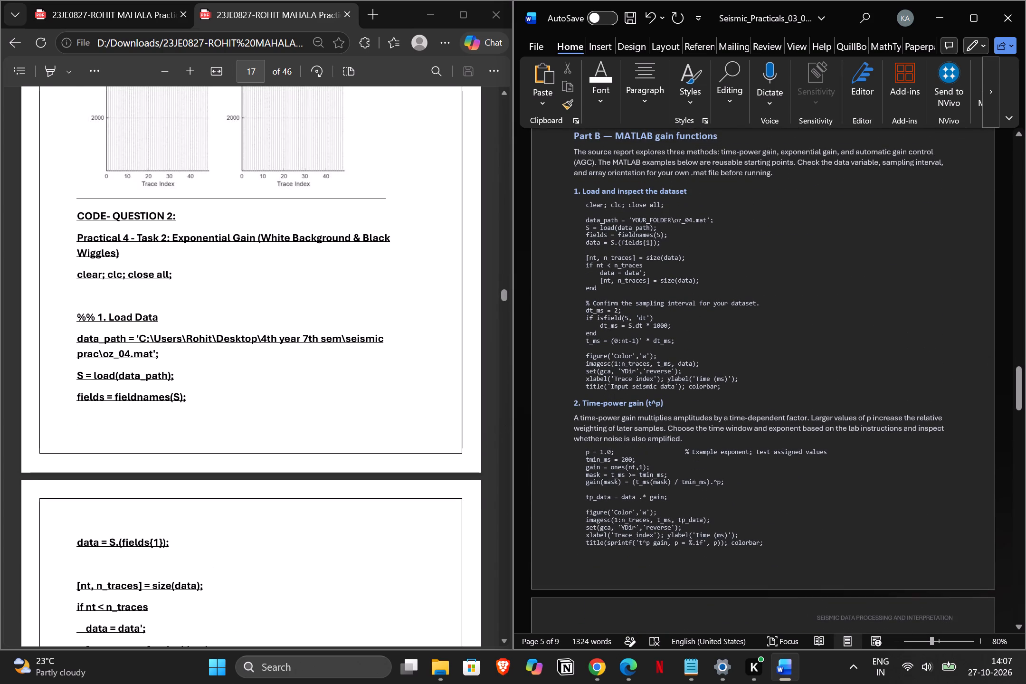
Snip the whole hint-sheet image listing the three gain tasks from the PDF's MATLAB Practical 04 question.
{"action": "scroll", "coordinate": [699, 445], "scroll_direction": "up", "scroll_amount": 5}
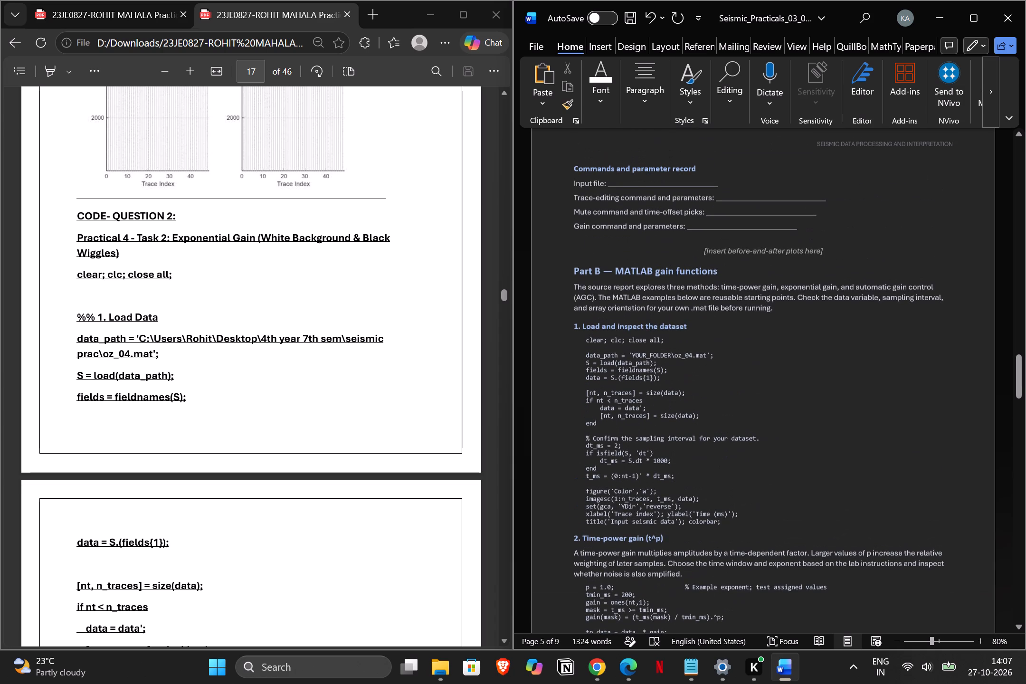
{"action": "scroll", "coordinate": [381, 387], "scroll_direction": "up", "scroll_amount": 7}
{"action": "scroll", "coordinate": [370, 331], "scroll_direction": "up", "scroll_amount": 5}
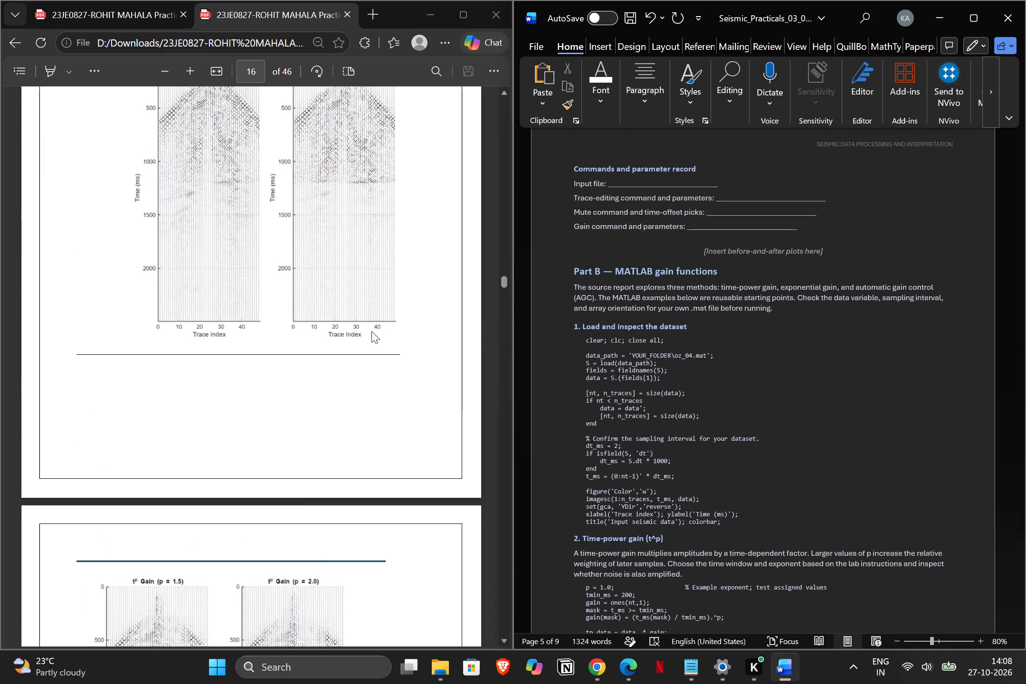
{"action": "scroll", "coordinate": [377, 331], "scroll_direction": "up", "scroll_amount": 9}
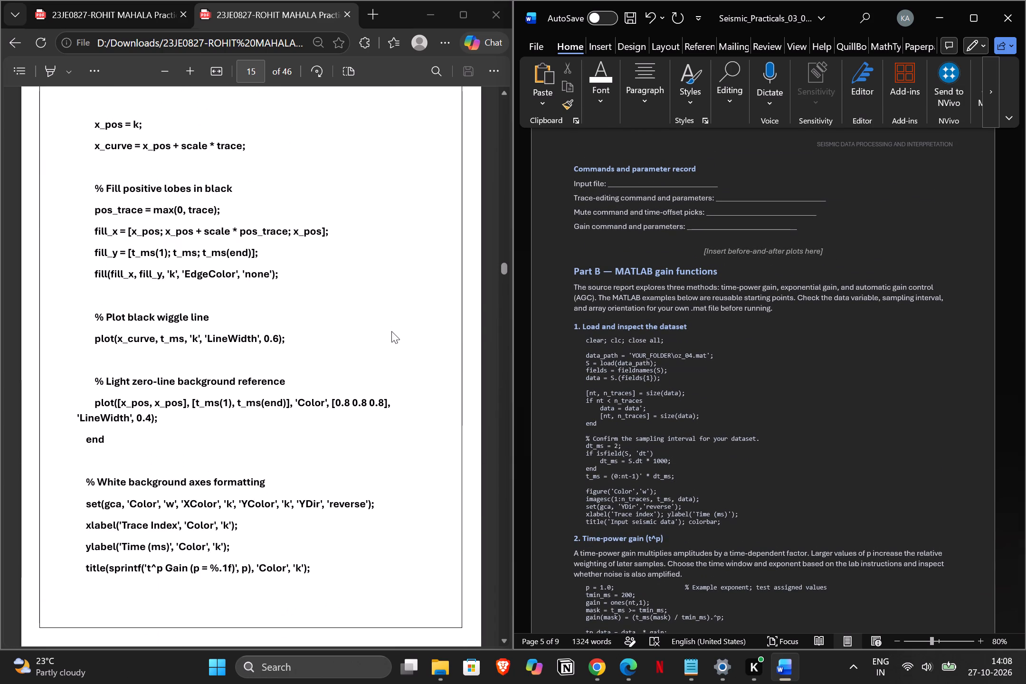
{"action": "scroll", "coordinate": [393, 338], "scroll_direction": "up", "scroll_amount": 19}
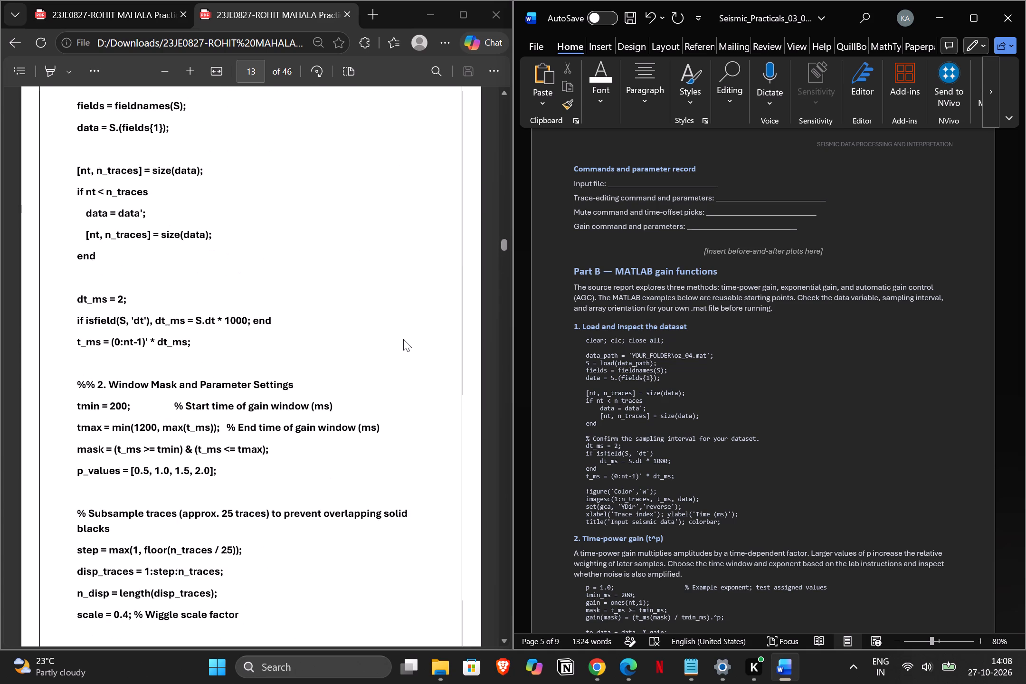
{"action": "scroll", "coordinate": [404, 342], "scroll_direction": "up", "scroll_amount": 11}
{"action": "scroll", "coordinate": [407, 335], "scroll_direction": "down", "scroll_amount": 4}
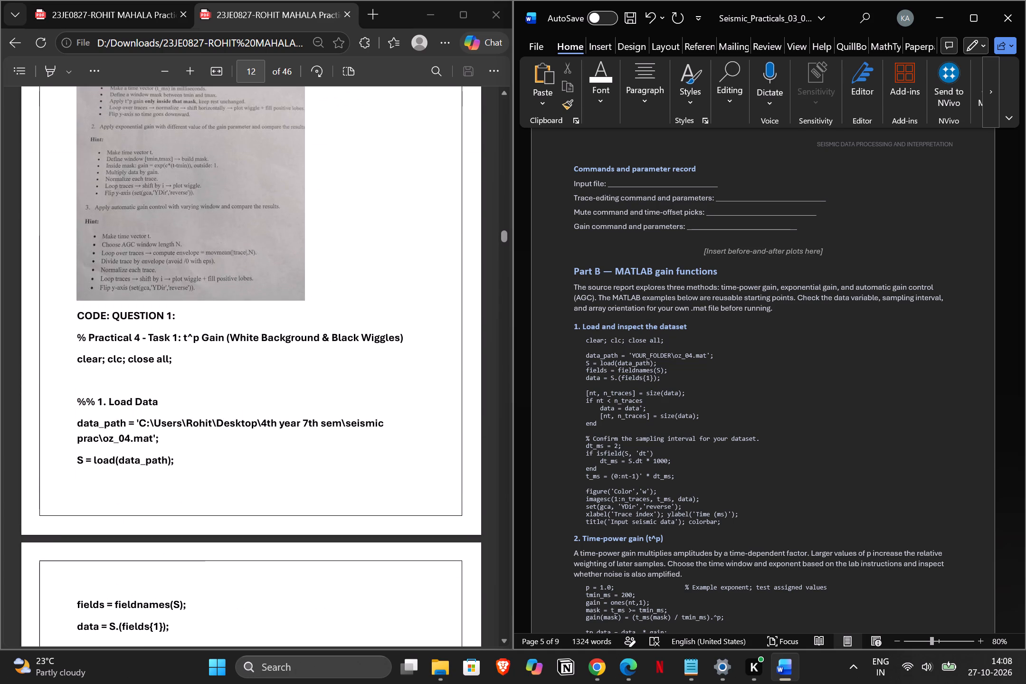
{"action": "scroll", "coordinate": [407, 337], "scroll_direction": "up", "scroll_amount": 4}
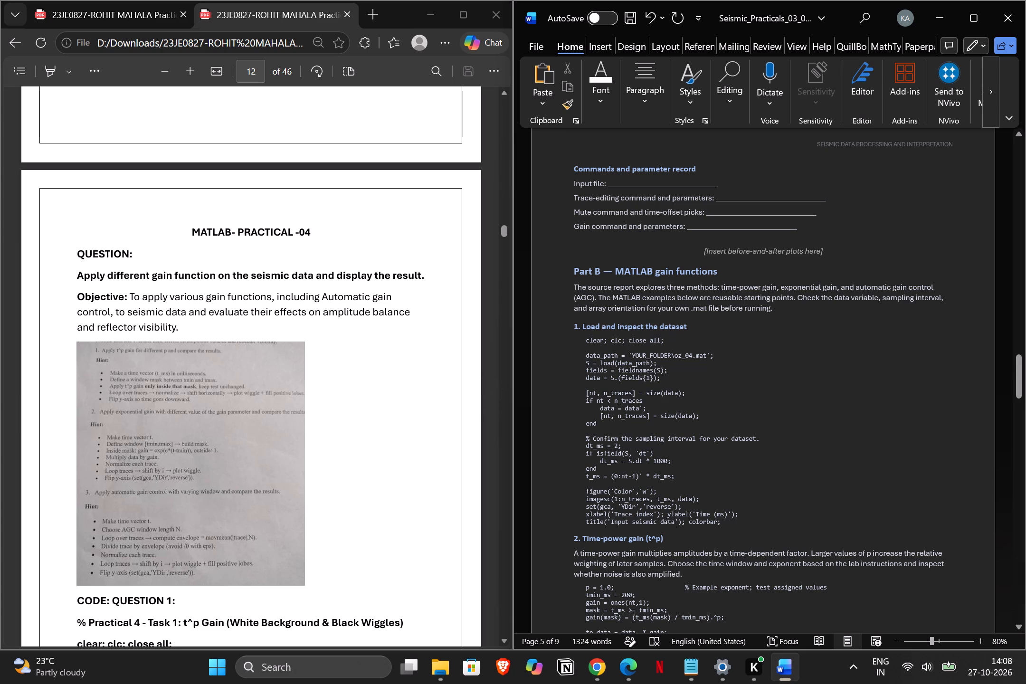
{"action": "right_click_drag", "start_coordinate": [706, 412], "coordinate": [680, 415]}
{"action": "left_click", "coordinate": [623, 404]}
{"action": "scroll", "coordinate": [209, 319], "scroll_direction": "down", "scroll_amount": 1}
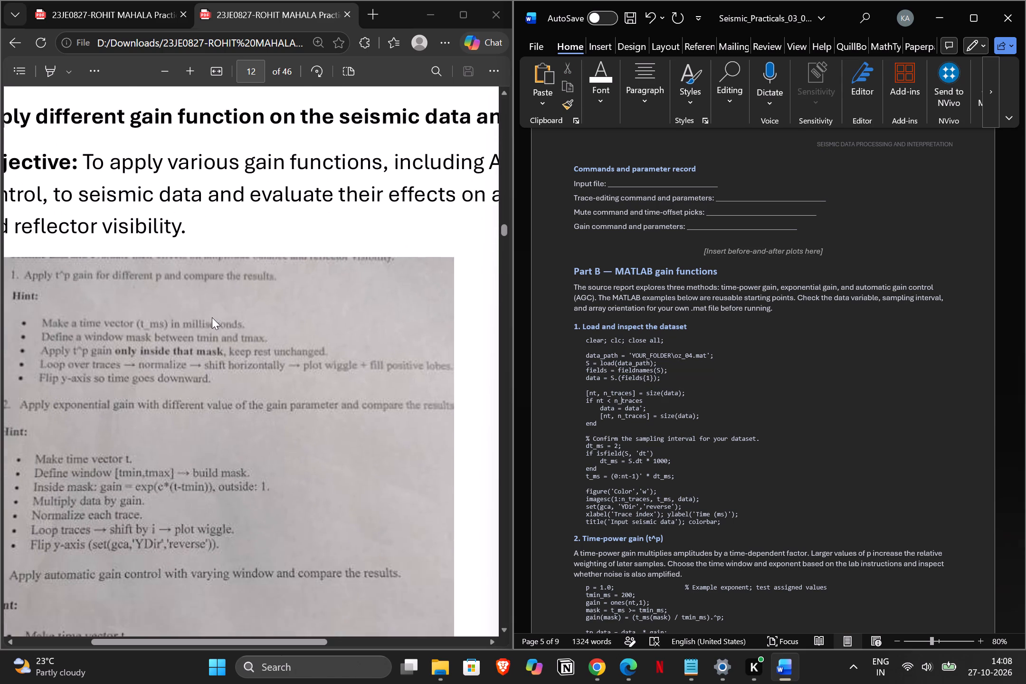
{"action": "scroll", "coordinate": [212, 317], "scroll_direction": "down", "scroll_amount": 2}
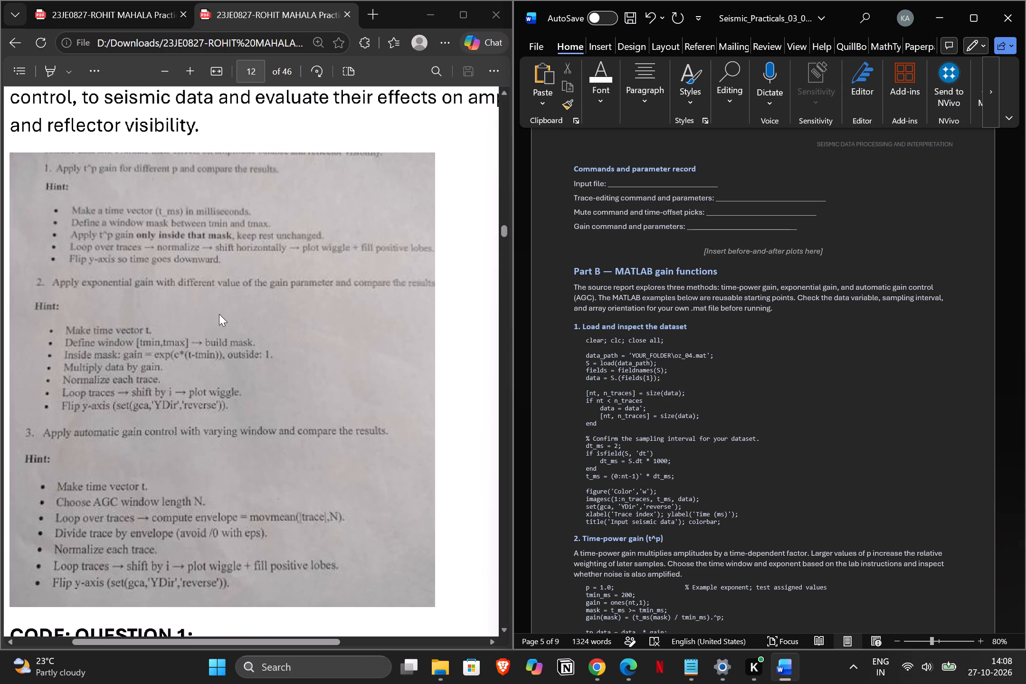
{"action": "key", "text": "shift+super+s"}
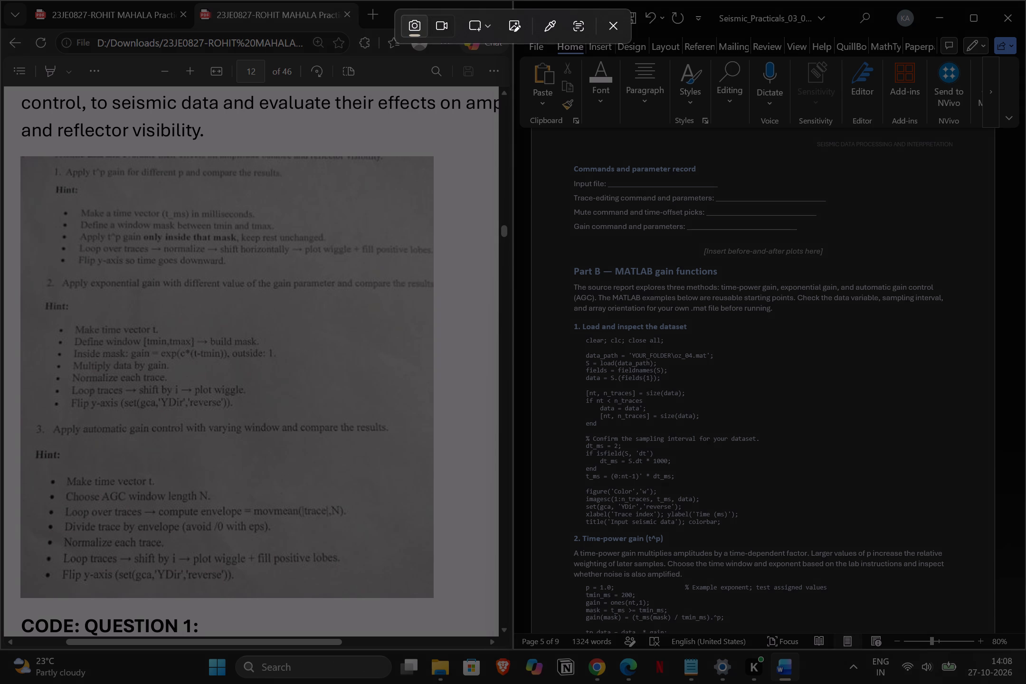
{"action": "left_click_drag", "start_coordinate": [19, 157], "coordinate": [434, 595]}
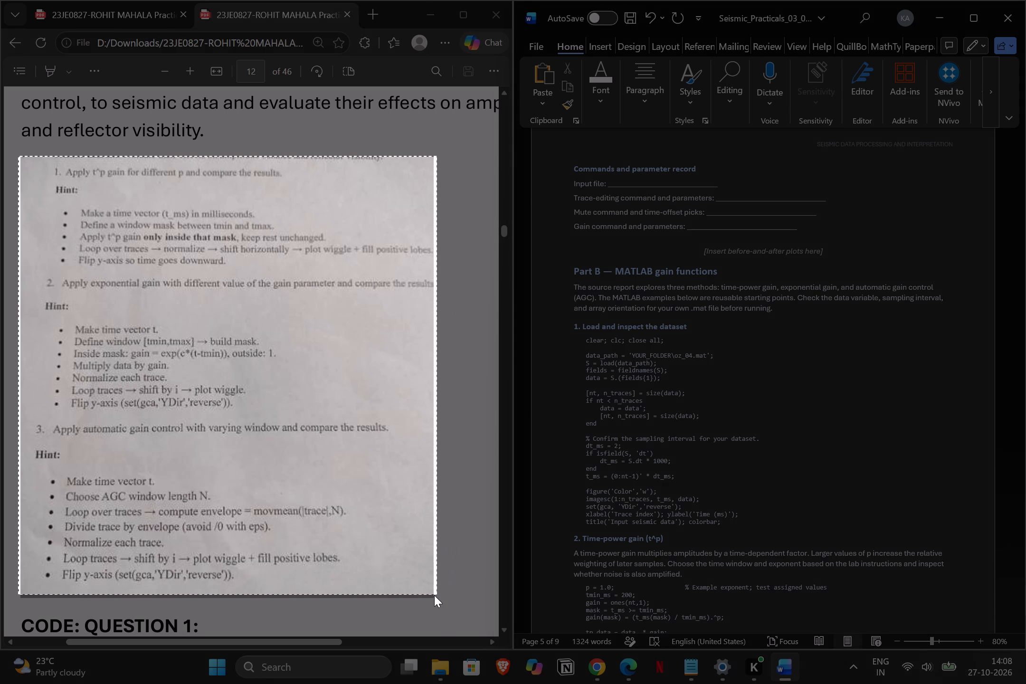
{"action": "left_click_drag", "start_coordinate": [434, 595], "coordinate": [434, 598]}
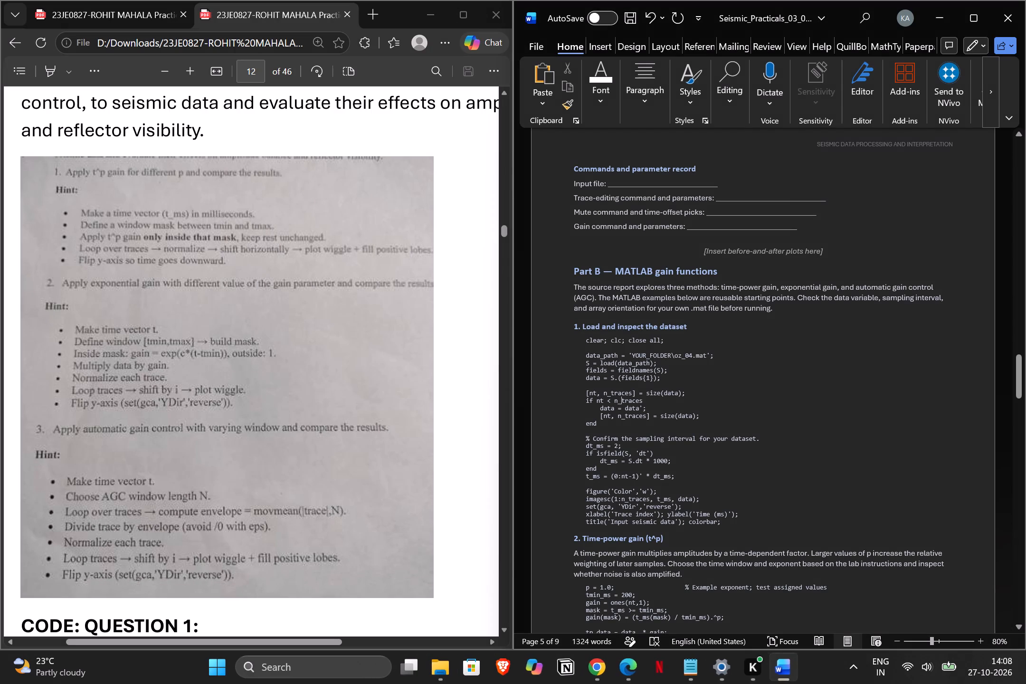
Paste the snipped hint sheet below the Part B — MATLAB gain functions introduction, in its own paragraph separate from the text.
{"action": "left_click", "coordinate": [779, 304]}
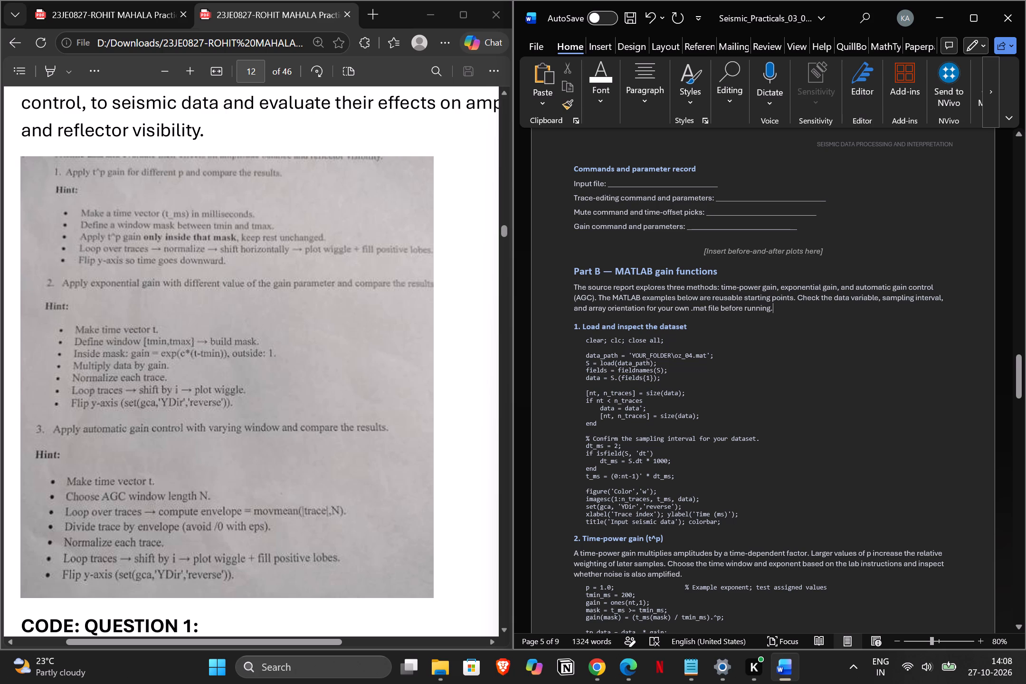
{"action": "key", "text": "shift+Return"}
{"action": "key", "text": "ctrl+v"}
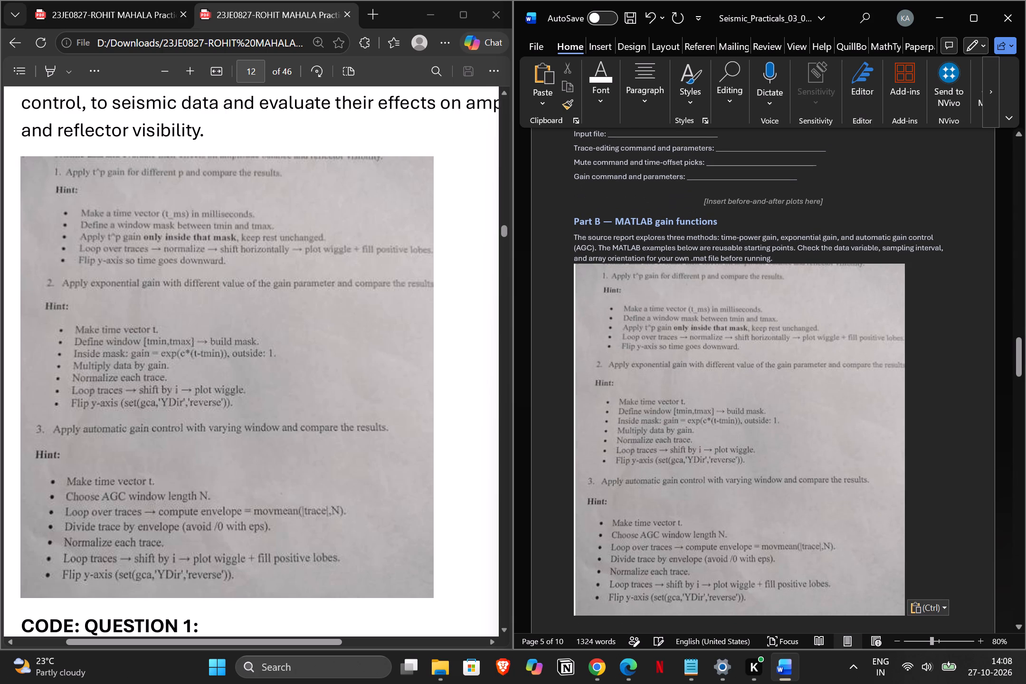
{"action": "left_click", "coordinate": [782, 257]}
{"action": "key", "text": "Return"}
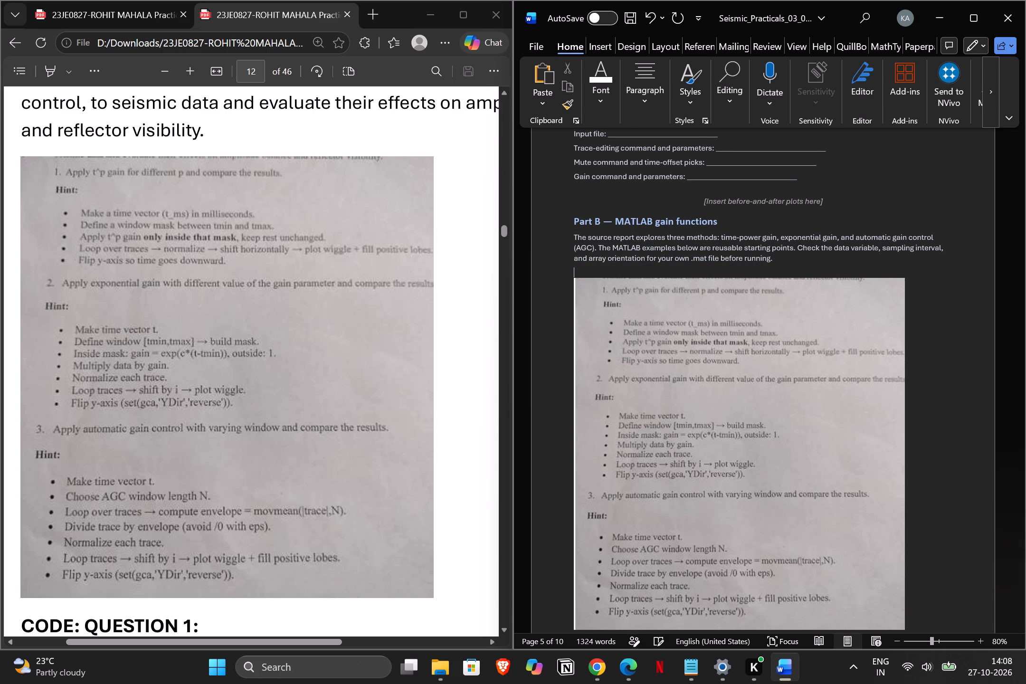
Centre the pasted hint-sheet image on the page.
{"action": "left_click", "coordinate": [807, 299]}
{"action": "left_click", "coordinate": [656, 107]}
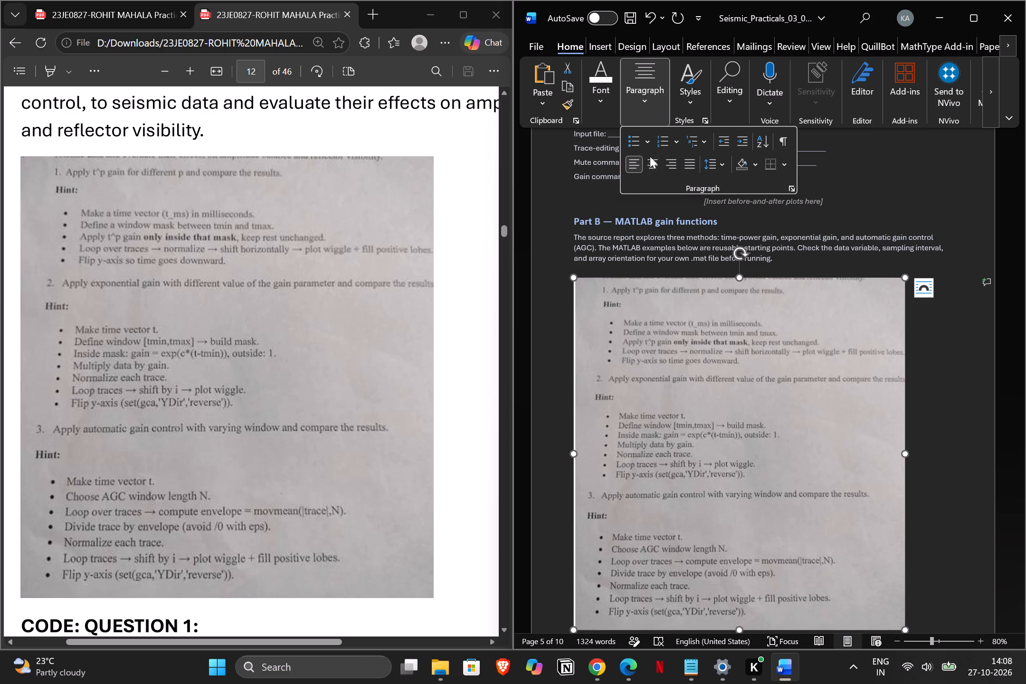
{"action": "left_click", "coordinate": [648, 162]}
{"action": "left_click", "coordinate": [566, 310]}
Review the report's Practical 04 layout, from the Part A heading and pasted code image to the Part B hint sheet and first MATLAB code.
{"action": "scroll", "coordinate": [566, 311], "scroll_direction": "down", "scroll_amount": 13}
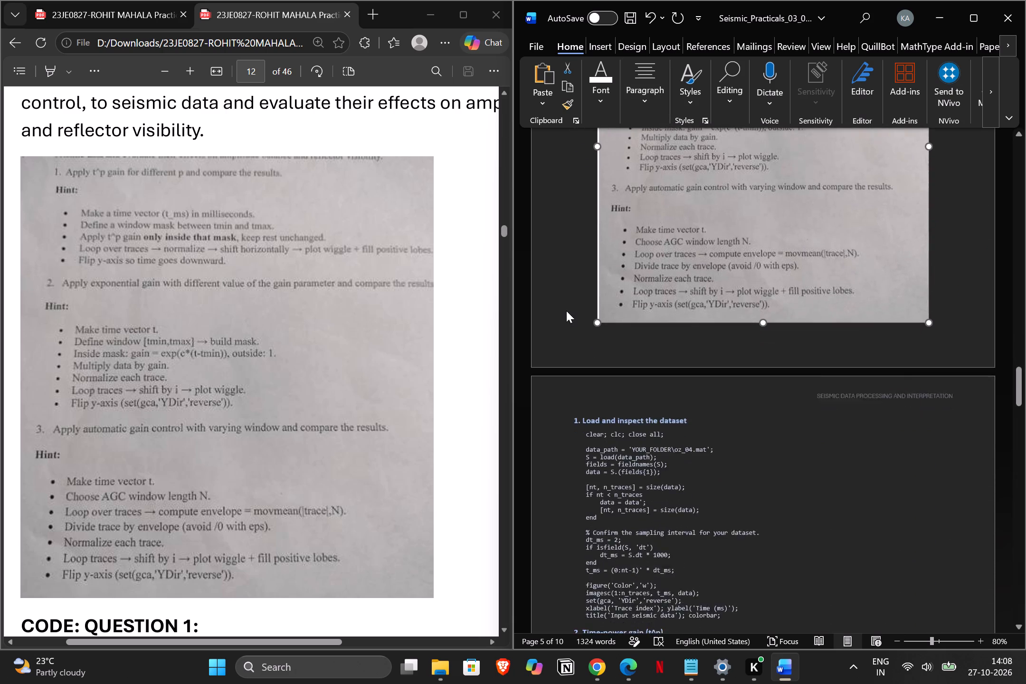
{"action": "scroll", "coordinate": [566, 311], "scroll_direction": "down", "scroll_amount": 5}
{"action": "left_click", "coordinate": [579, 324]}
{"action": "scroll", "coordinate": [575, 332], "scroll_direction": "up", "scroll_amount": 13}
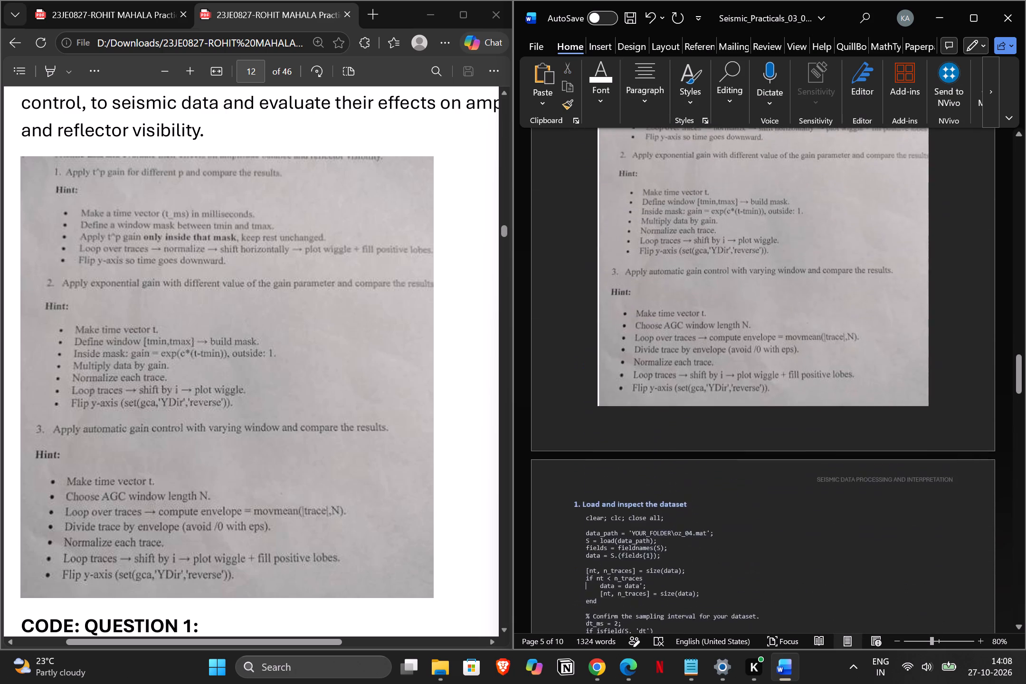
{"action": "scroll", "coordinate": [576, 332], "scroll_direction": "up", "scroll_amount": 10}
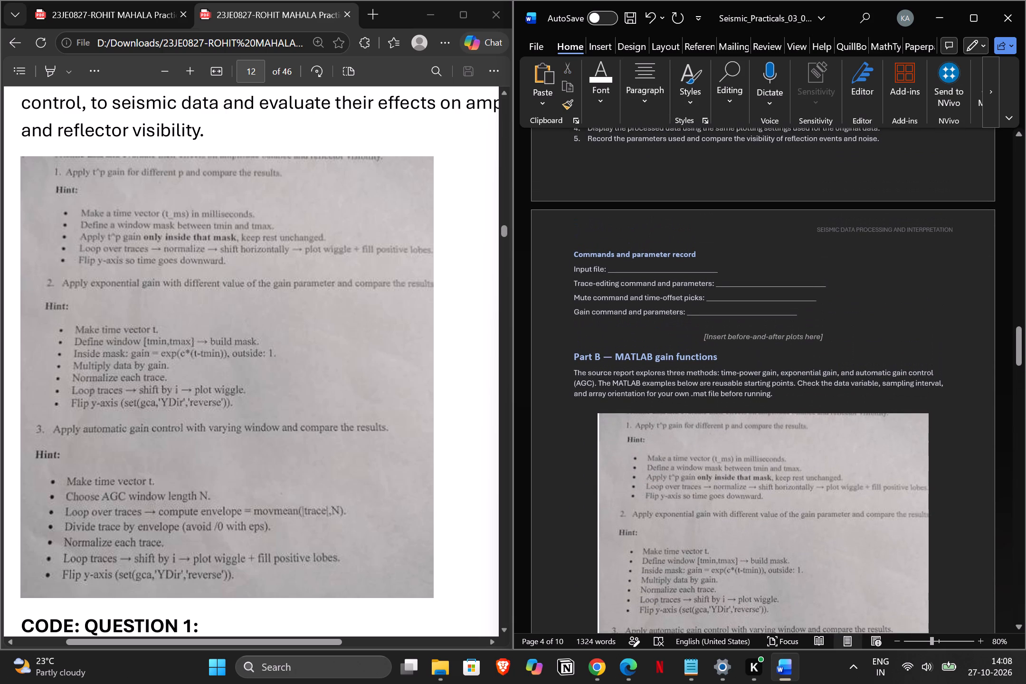
{"action": "scroll", "coordinate": [608, 336], "scroll_direction": "up", "scroll_amount": 14}
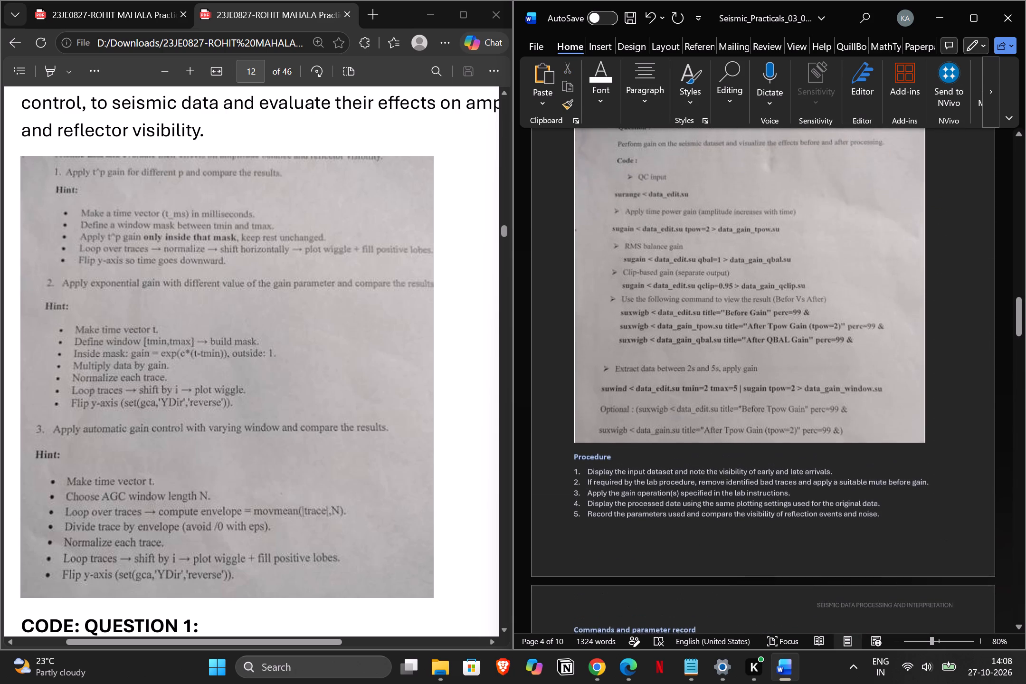
{"action": "scroll", "coordinate": [617, 332], "scroll_direction": "up", "scroll_amount": 5}
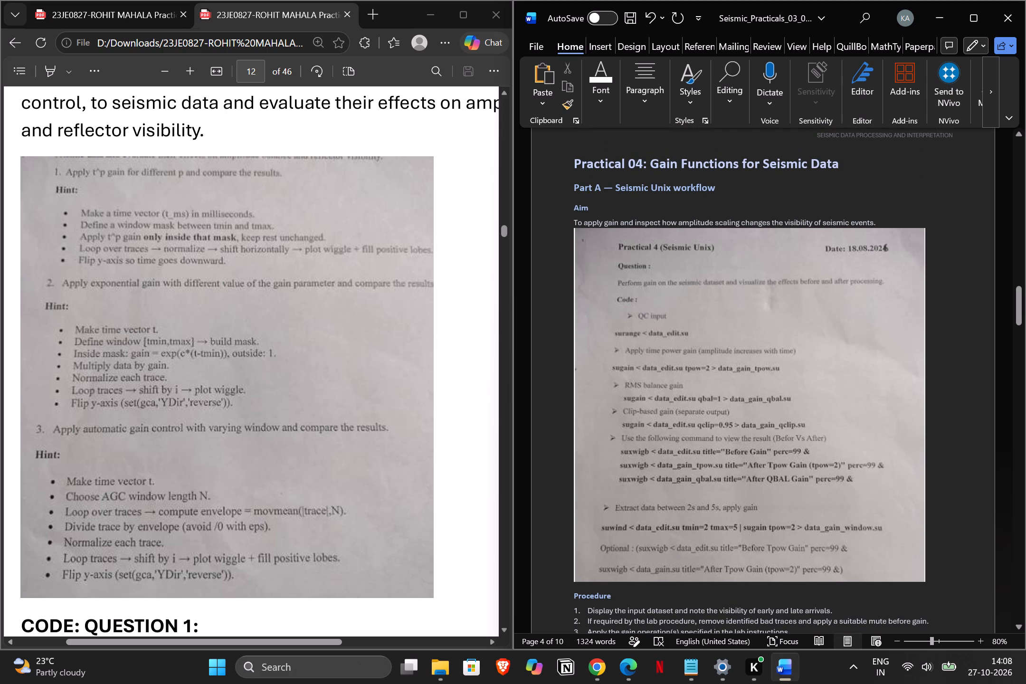
{"action": "scroll", "coordinate": [683, 341], "scroll_direction": "down", "scroll_amount": 19}
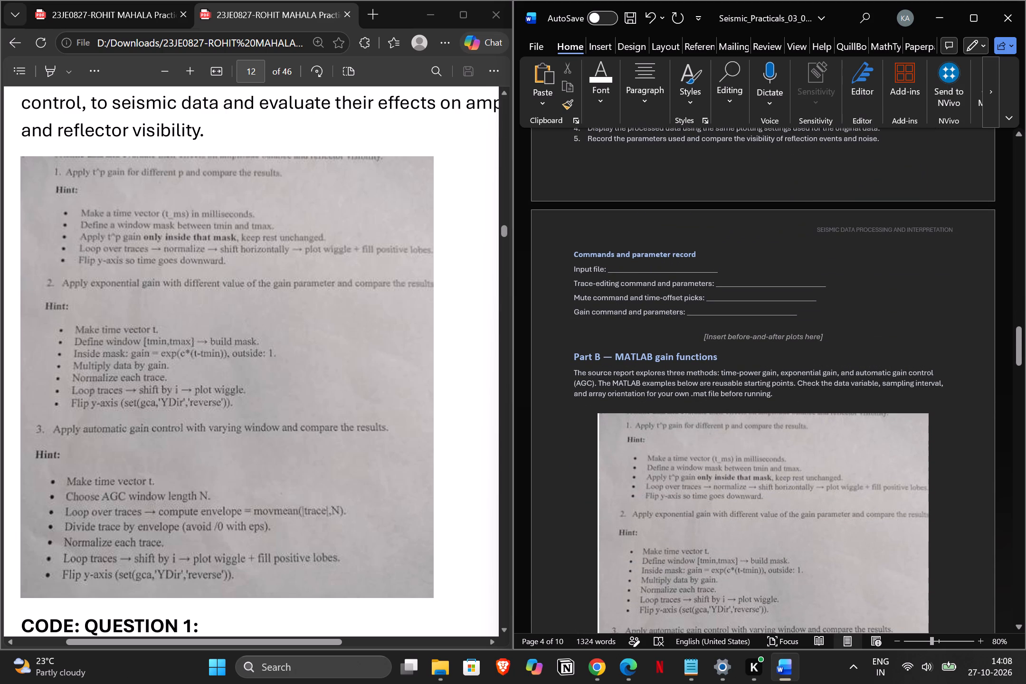
Examine the PDF's MATLAB gain code and Seismic Unix discussion for content matching the report's commands and parameter record.
{"action": "scroll", "coordinate": [285, 373], "scroll_direction": "down", "scroll_amount": 9}
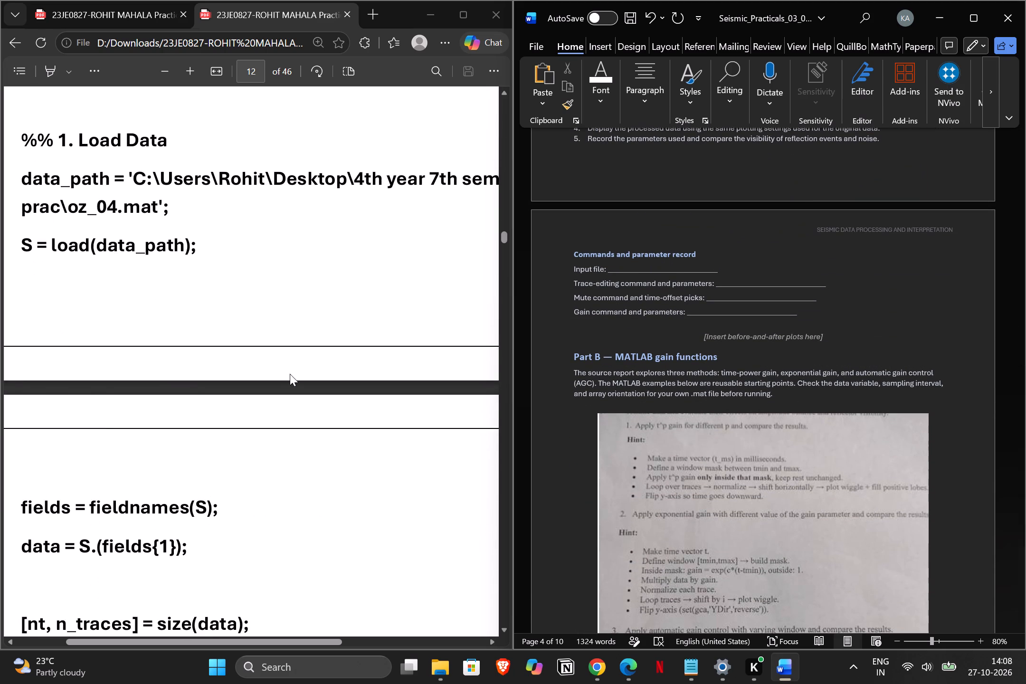
{"action": "scroll", "coordinate": [296, 370], "scroll_direction": "down", "scroll_amount": 10}
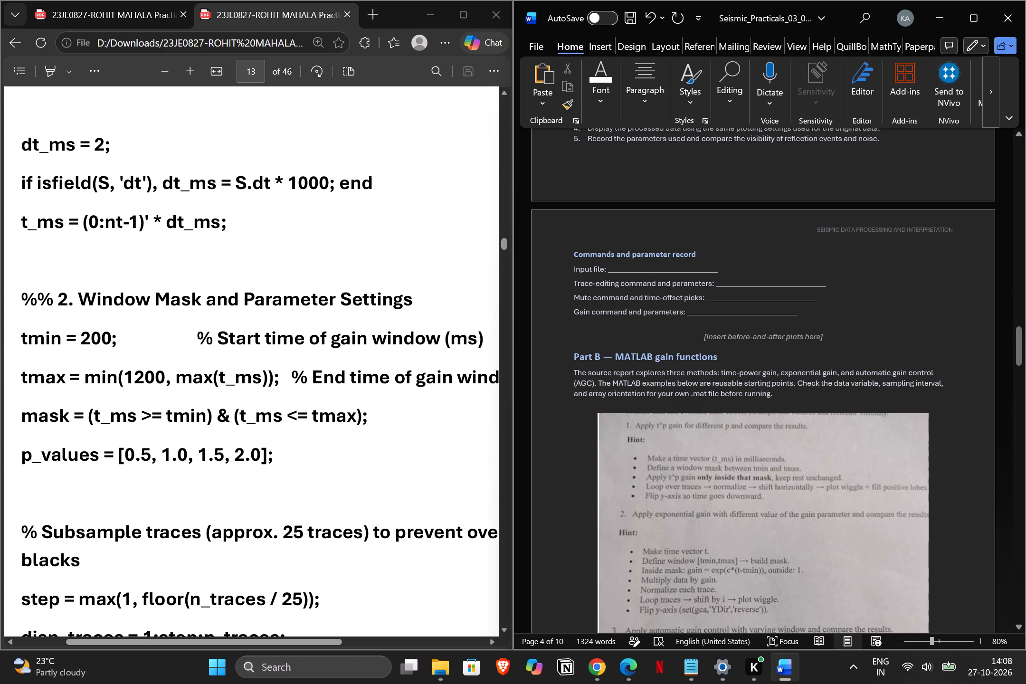
{"action": "left_click_drag", "start_coordinate": [833, 319], "coordinate": [798, 313]}
{"action": "scroll", "coordinate": [251, 301], "scroll_direction": "up", "scroll_amount": 17}
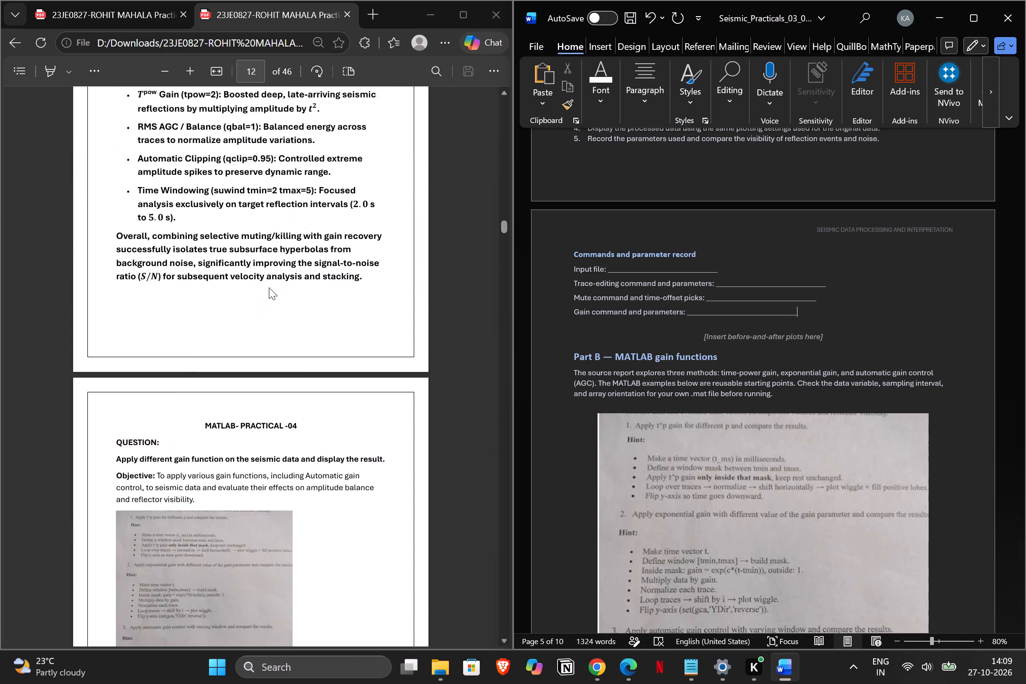
{"action": "scroll", "coordinate": [269, 287], "scroll_direction": "up", "scroll_amount": 2}
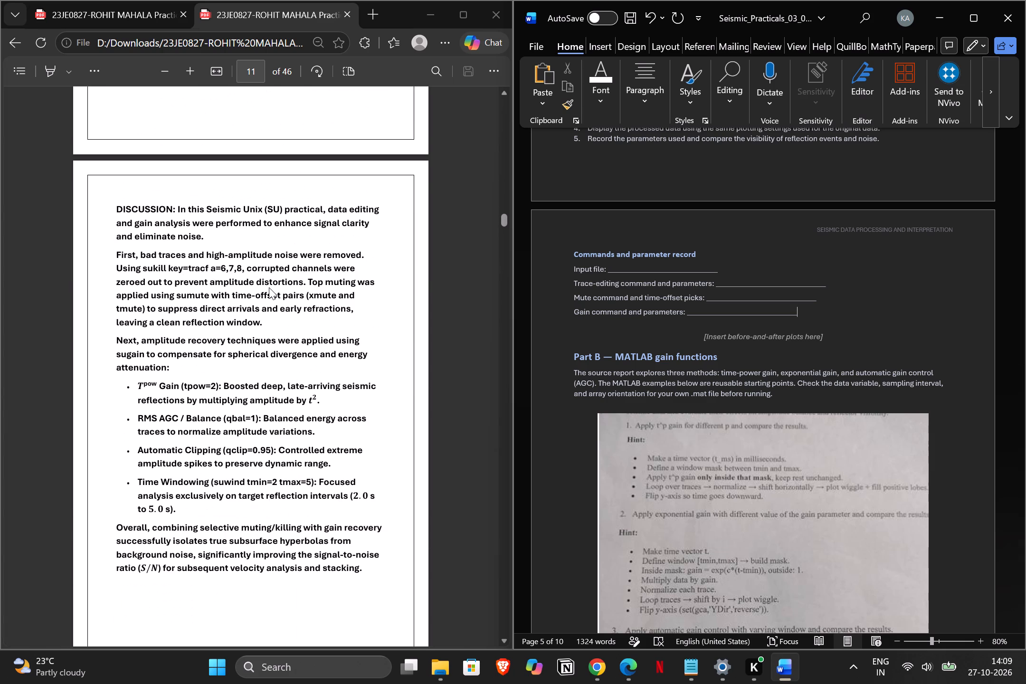
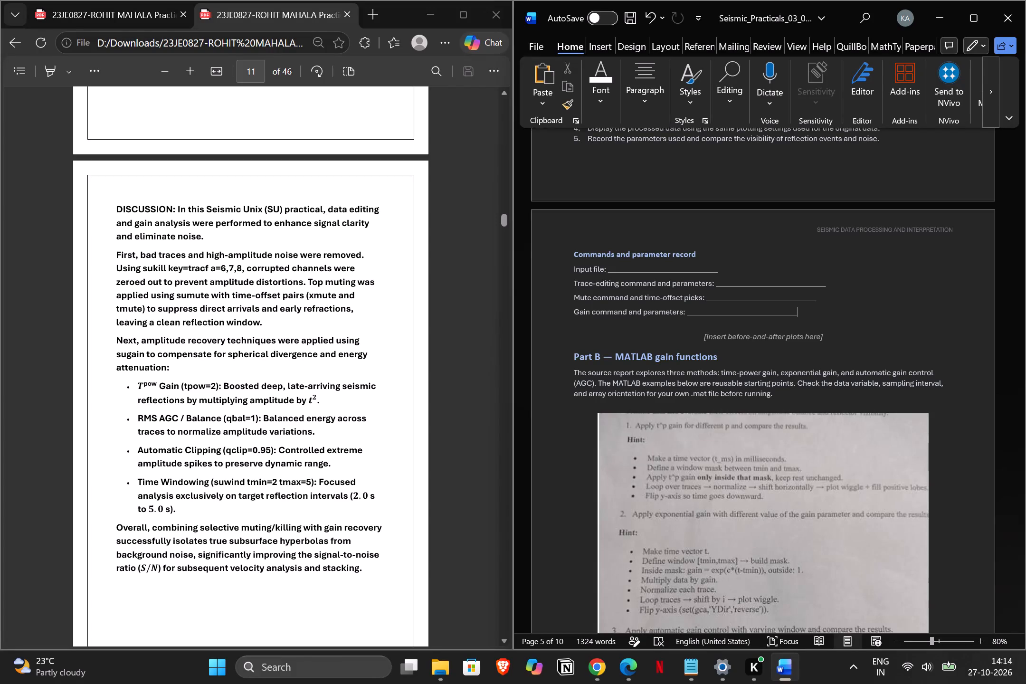
Review the report's Practical 04 MATLAB gain sections through the Conclusion placeholder, alongside the start of the PDF's MATLAB Practical 04.
{"action": "scroll", "coordinate": [673, 453], "scroll_direction": "down", "scroll_amount": 20}
{"action": "scroll", "coordinate": [673, 453], "scroll_direction": "down", "scroll_amount": 6}
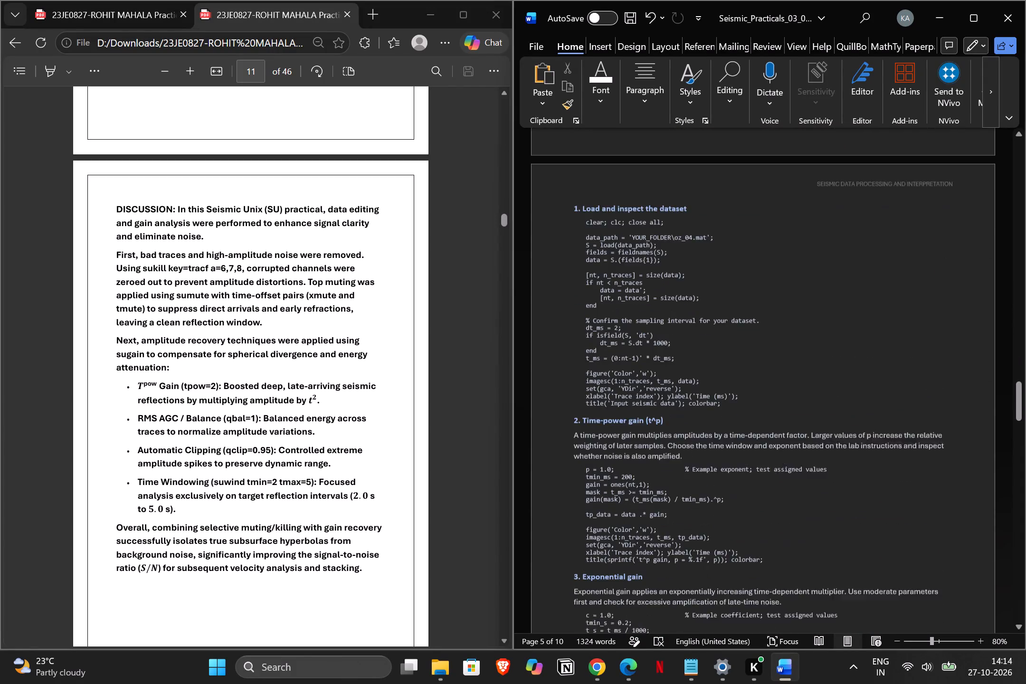
{"action": "scroll", "coordinate": [658, 455], "scroll_direction": "down", "scroll_amount": 15}
{"action": "scroll", "coordinate": [604, 453], "scroll_direction": "down", "scroll_amount": 5}
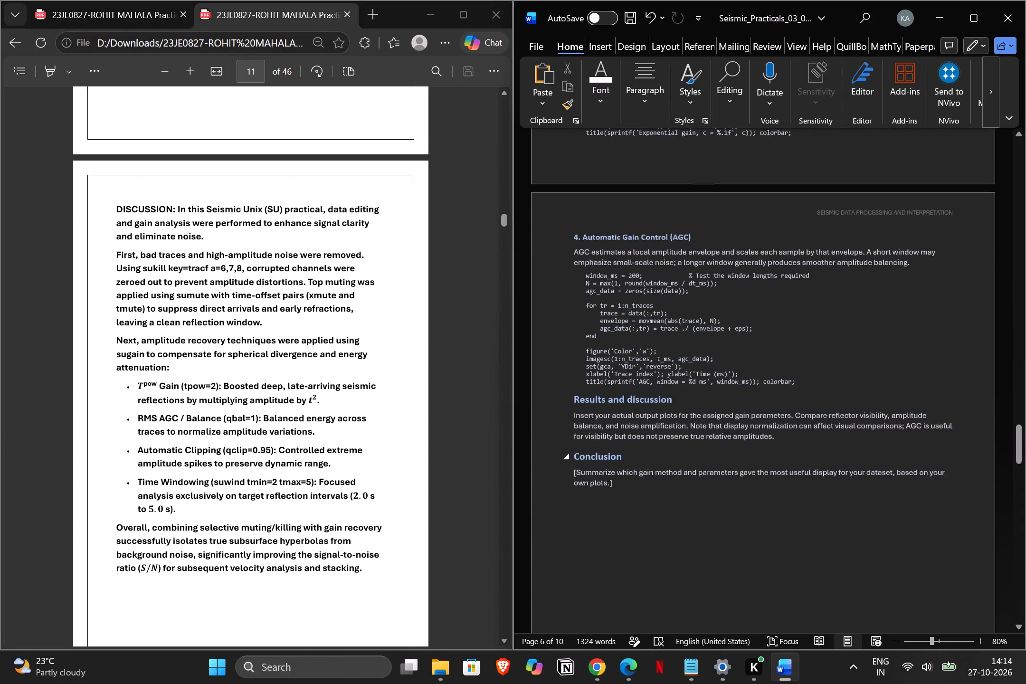
{"action": "scroll", "coordinate": [589, 454], "scroll_direction": "down", "scroll_amount": 4}
{"action": "scroll", "coordinate": [334, 431], "scroll_direction": "up", "scroll_amount": 3}
{"action": "scroll", "coordinate": [324, 431], "scroll_direction": "down", "scroll_amount": 4}
{"action": "scroll", "coordinate": [256, 414], "scroll_direction": "down", "scroll_amount": 5}
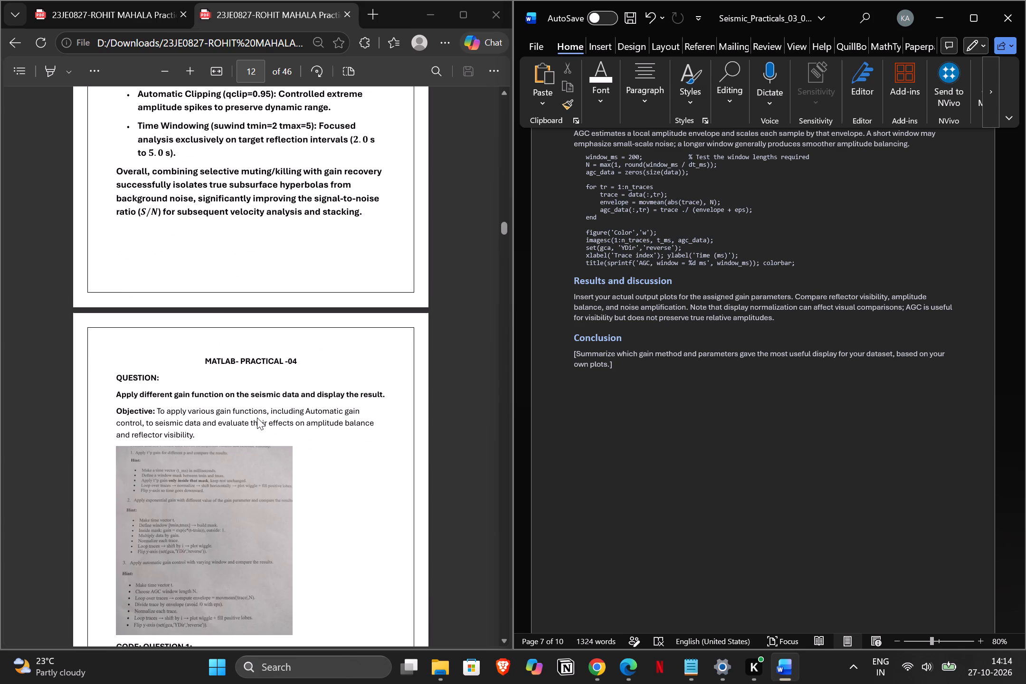
{"action": "scroll", "coordinate": [257, 418], "scroll_direction": "down", "scroll_amount": 4}
{"action": "scroll", "coordinate": [260, 417], "scroll_direction": "up", "scroll_amount": 3}
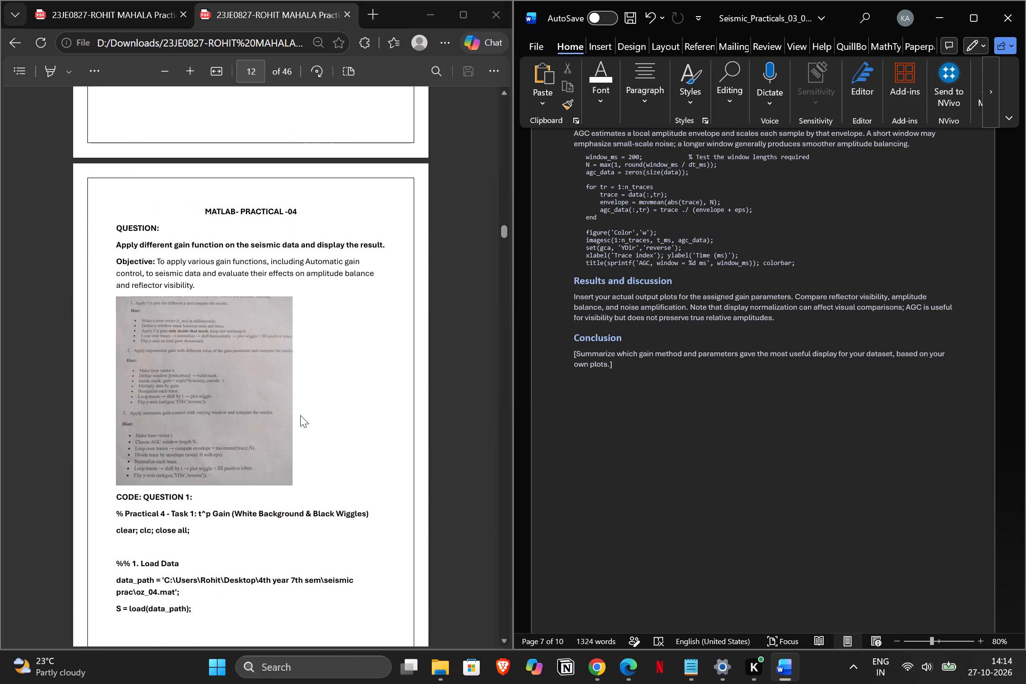
{"action": "scroll", "coordinate": [796, 436], "scroll_direction": "down", "scroll_amount": 10}
{"action": "scroll", "coordinate": [754, 463], "scroll_direction": "up", "scroll_amount": 3}
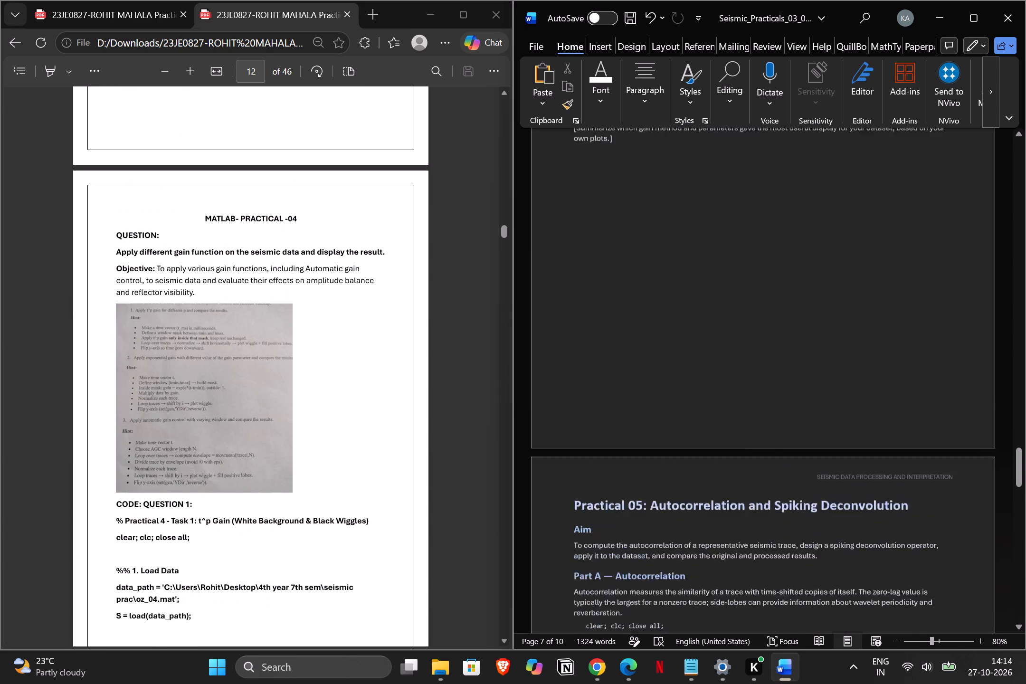
{"action": "scroll", "coordinate": [753, 462], "scroll_direction": "up", "scroll_amount": 12}
{"action": "scroll", "coordinate": [744, 460], "scroll_direction": "up", "scroll_amount": 12}
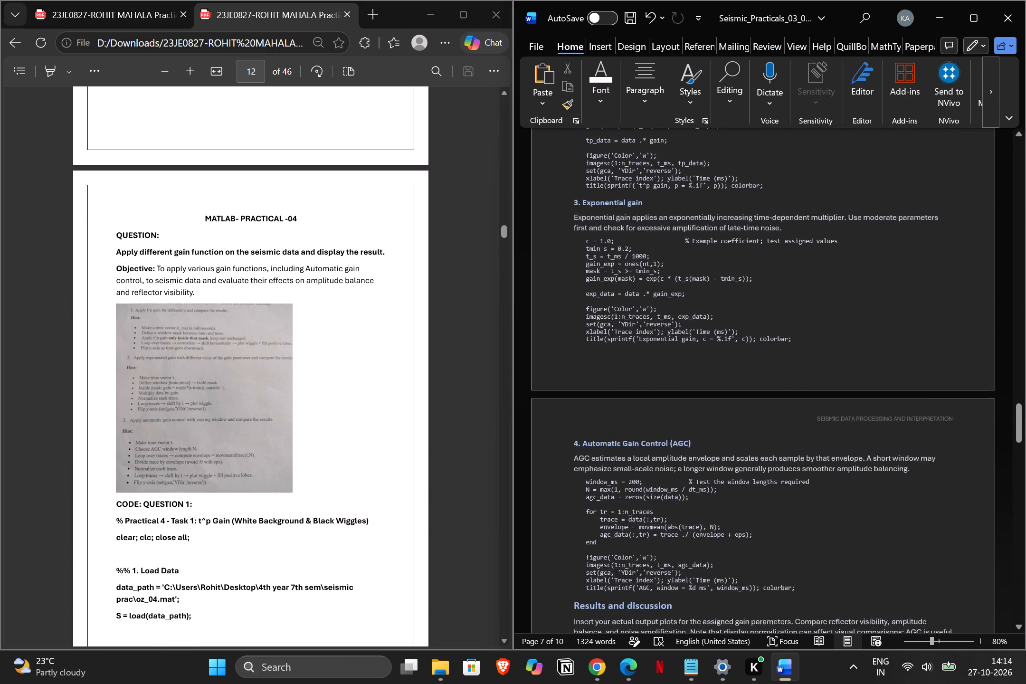
{"action": "scroll", "coordinate": [744, 456], "scroll_direction": "up", "scroll_amount": 20}
{"action": "scroll", "coordinate": [744, 456], "scroll_direction": "up", "scroll_amount": 1}
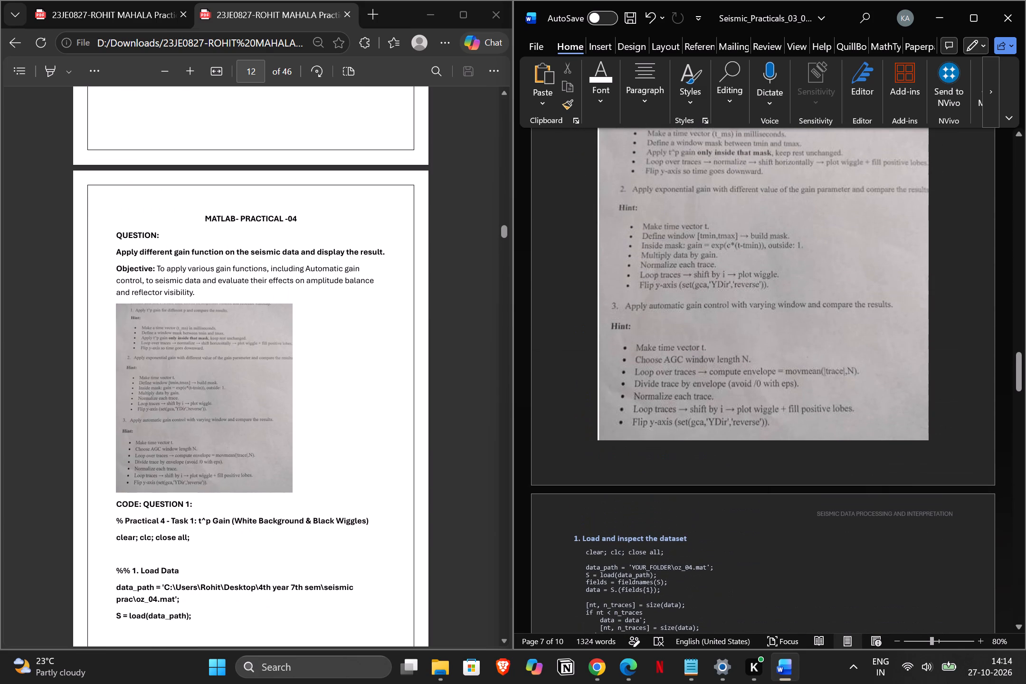
{"action": "scroll", "coordinate": [739, 456], "scroll_direction": "up", "scroll_amount": 5}
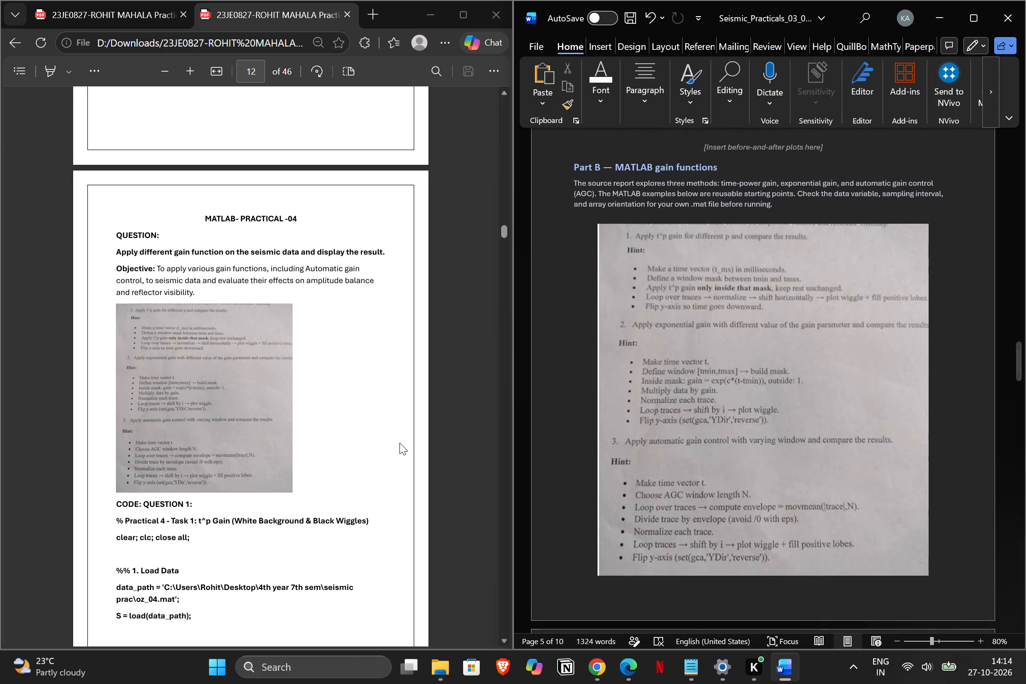
Compare the PDF's Practical 04 hint sheet and first Question 1 code lines with the report's Part B content.
{"action": "scroll", "coordinate": [378, 443], "scroll_direction": "up", "scroll_amount": 16}
{"action": "scroll", "coordinate": [377, 443], "scroll_direction": "up", "scroll_amount": 5}
{"action": "scroll", "coordinate": [377, 442], "scroll_direction": "down", "scroll_amount": 9}
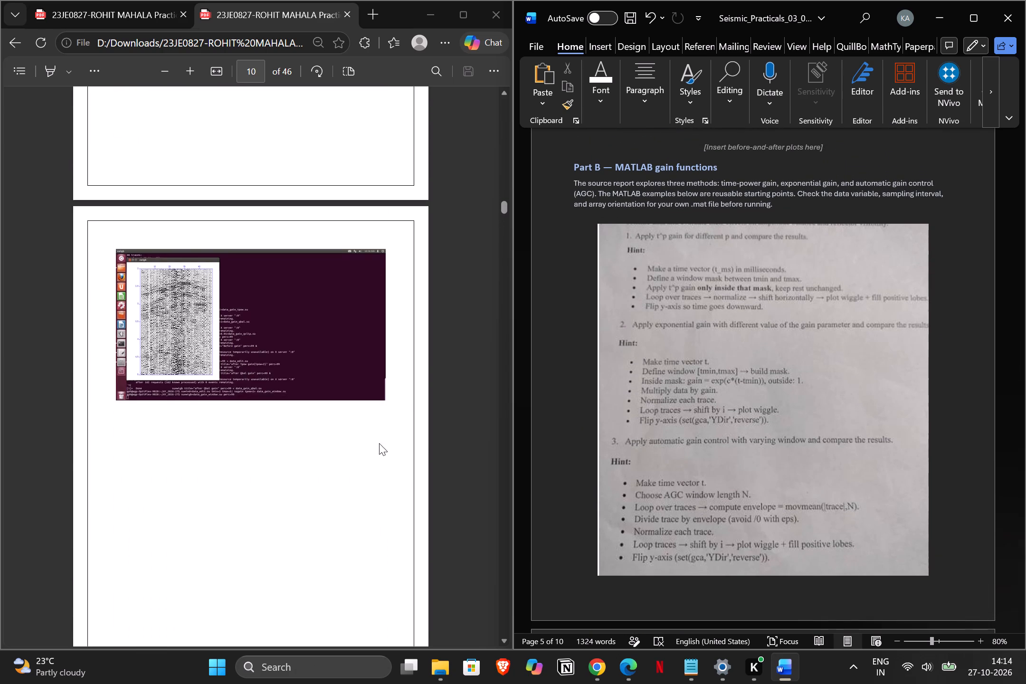
{"action": "scroll", "coordinate": [379, 443], "scroll_direction": "down", "scroll_amount": 14}
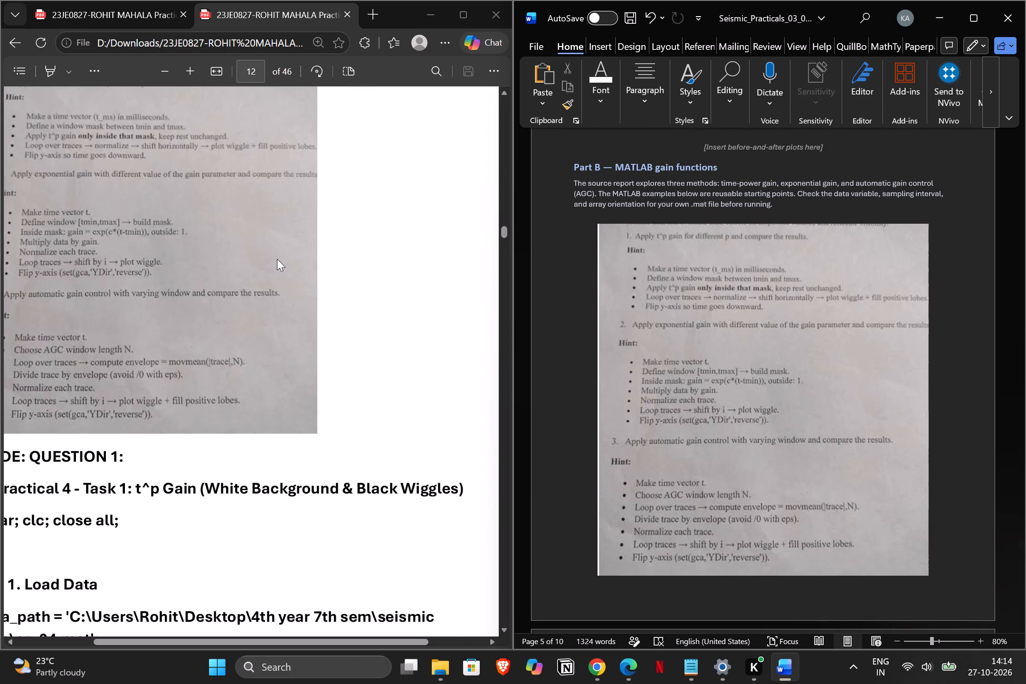
{"action": "scroll", "coordinate": [277, 259], "scroll_direction": "right", "scroll_amount": 1}
{"action": "scroll", "coordinate": [277, 259], "scroll_direction": "up", "scroll_amount": 1}
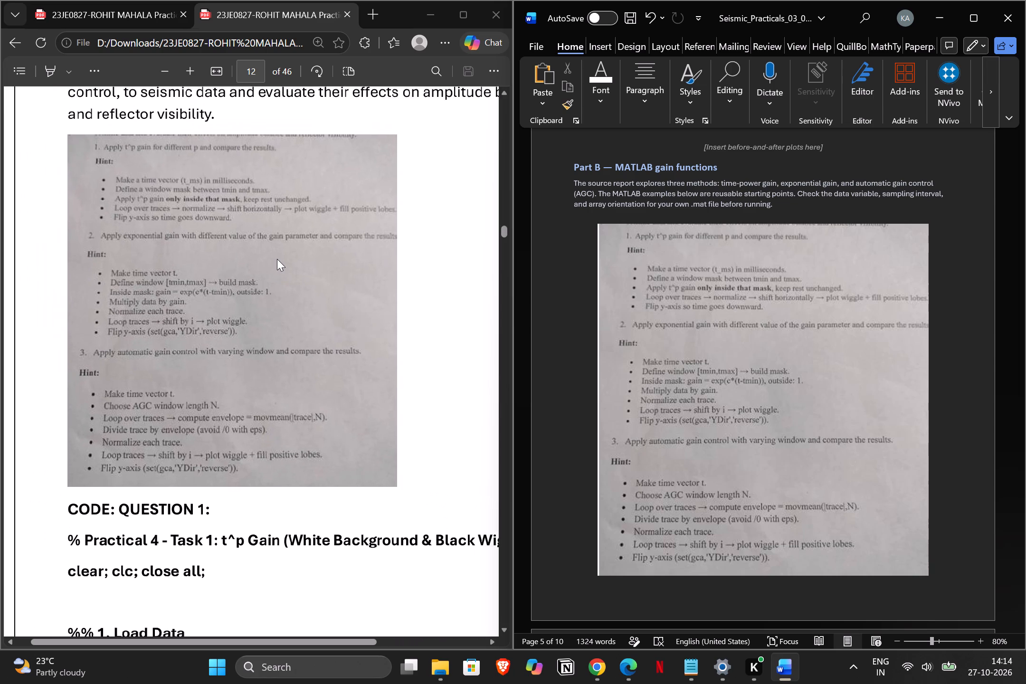
{"action": "scroll", "coordinate": [277, 259], "scroll_direction": "down", "scroll_amount": 2}
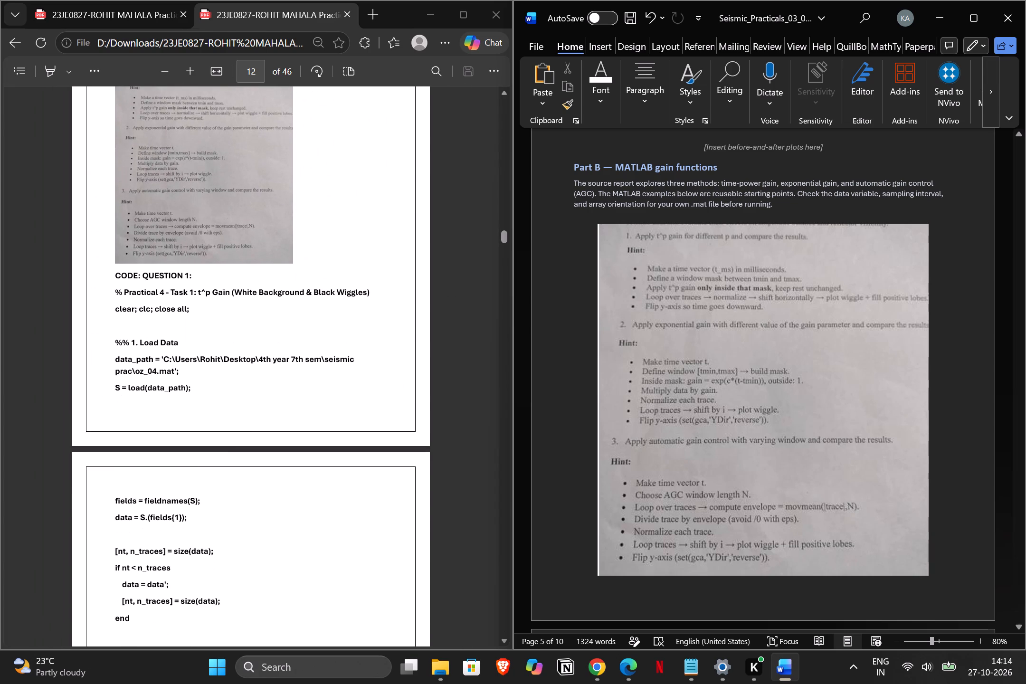
{"action": "scroll", "coordinate": [718, 331], "scroll_direction": "down", "scroll_amount": 8}
{"action": "scroll", "coordinate": [753, 332], "scroll_direction": "up", "scroll_amount": 5}
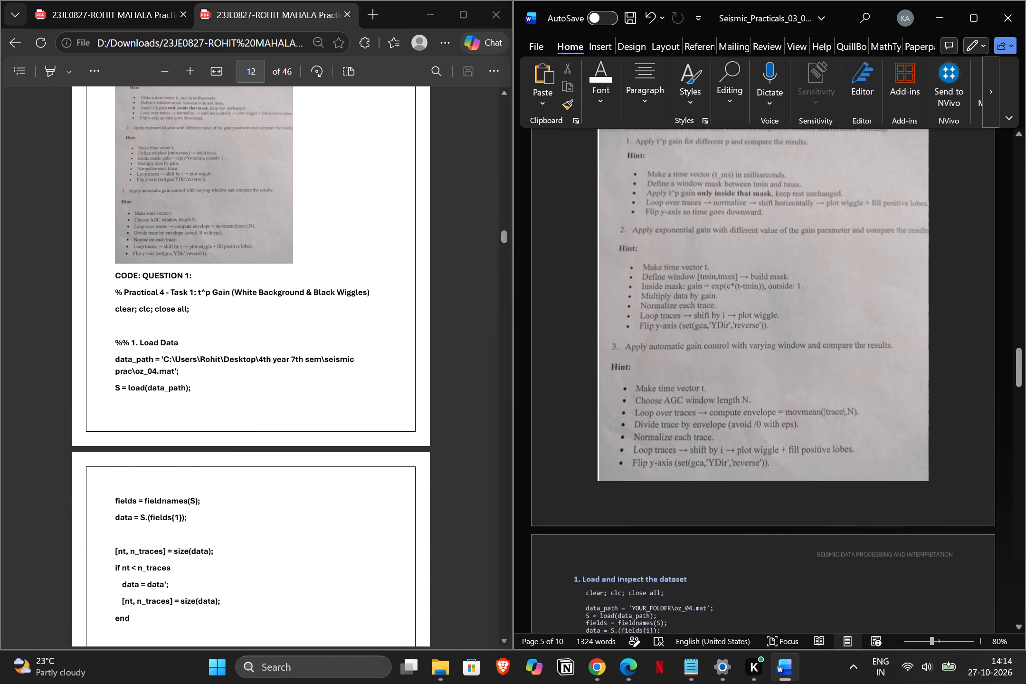
{"action": "scroll", "coordinate": [760, 330], "scroll_direction": "up", "scroll_amount": 4}
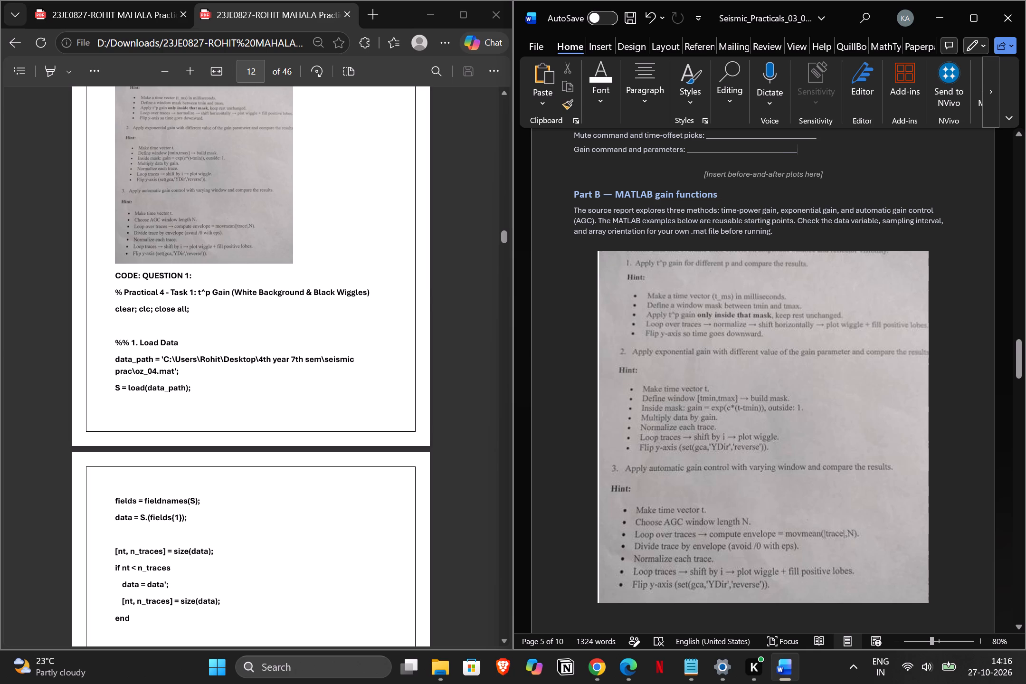
Compare the report's data-loading, time-power, exponential and AGC code sections with the PDF's Question 1 code.
{"action": "scroll", "coordinate": [497, 315], "scroll_direction": "down", "scroll_amount": 8}
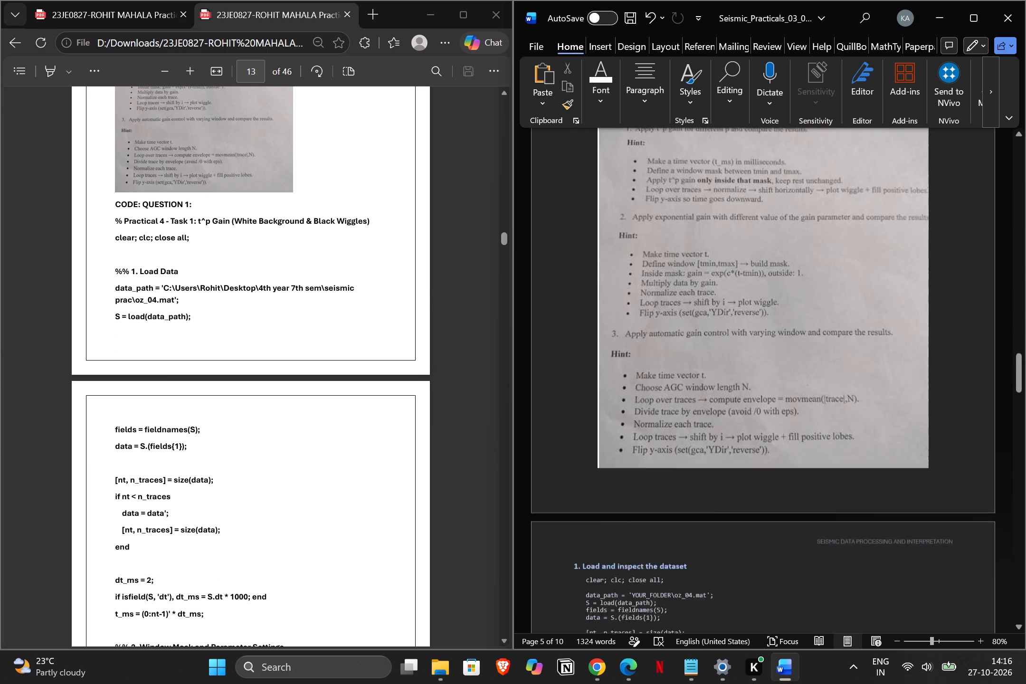
{"action": "scroll", "coordinate": [681, 366], "scroll_direction": "down", "scroll_amount": 3}
{"action": "scroll", "coordinate": [367, 435], "scroll_direction": "down", "scroll_amount": 18}
{"action": "scroll", "coordinate": [603, 414], "scroll_direction": "down", "scroll_amount": 2}
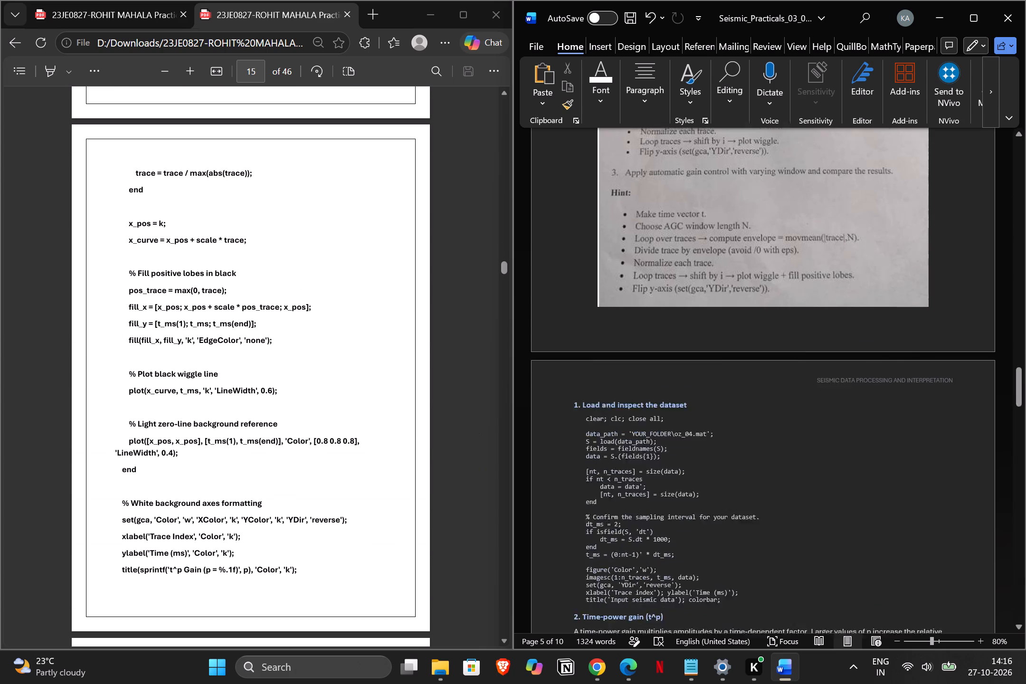
{"action": "scroll", "coordinate": [604, 414], "scroll_direction": "down", "scroll_amount": 13}
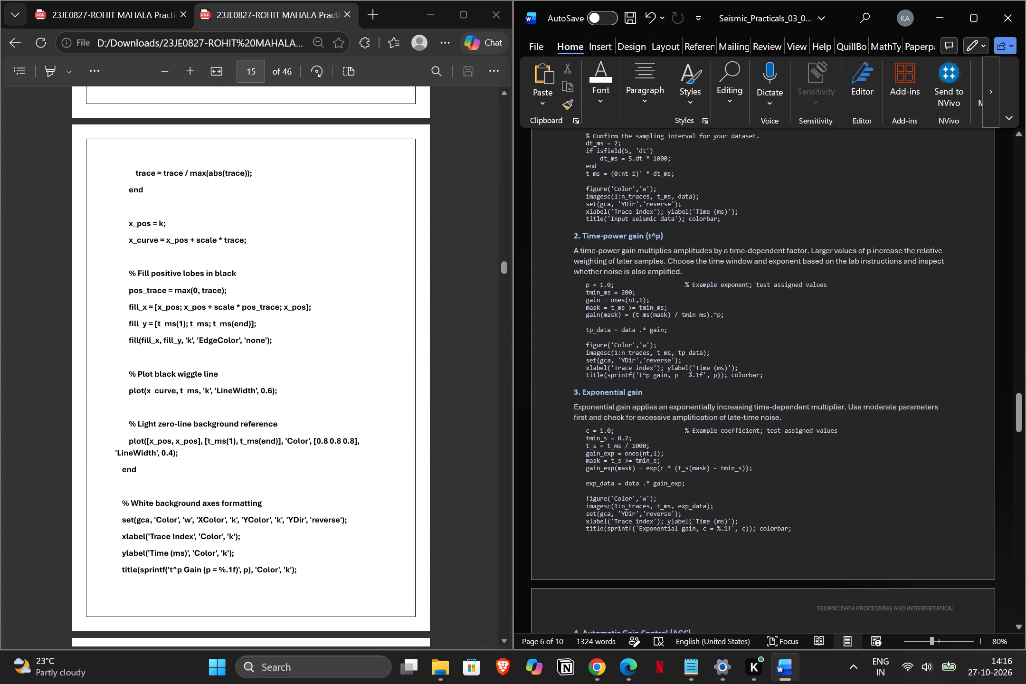
{"action": "scroll", "coordinate": [620, 427], "scroll_direction": "down", "scroll_amount": 15}
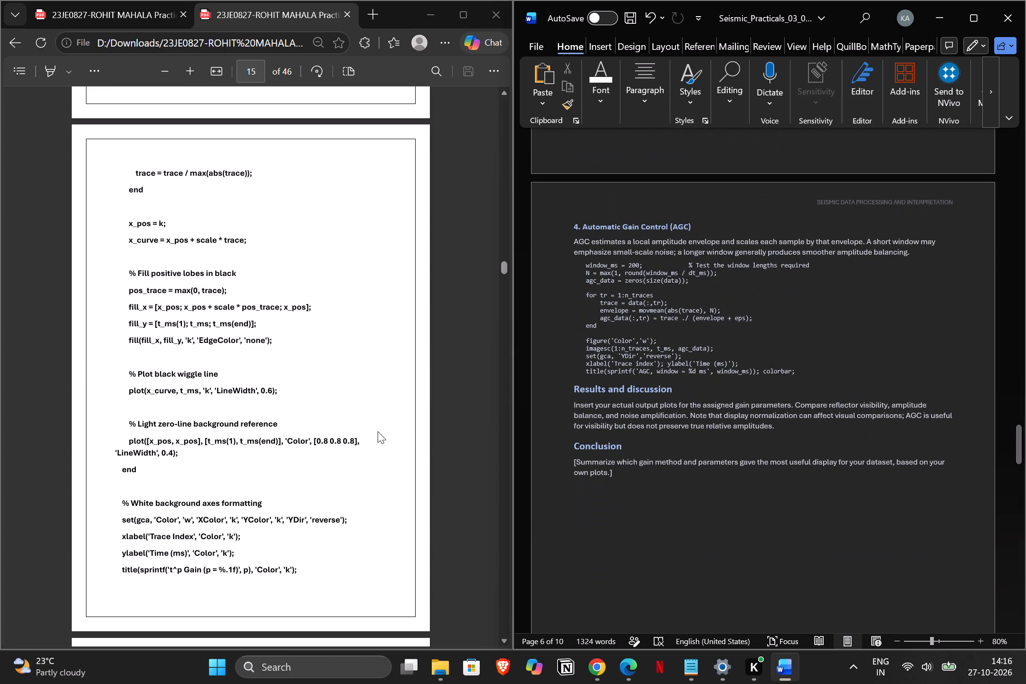
Examine the PDF's Practical 04 code and output plots for the three gain questions, up to the closing Discussion.
{"action": "scroll", "coordinate": [377, 420], "scroll_direction": "down", "scroll_amount": 18}
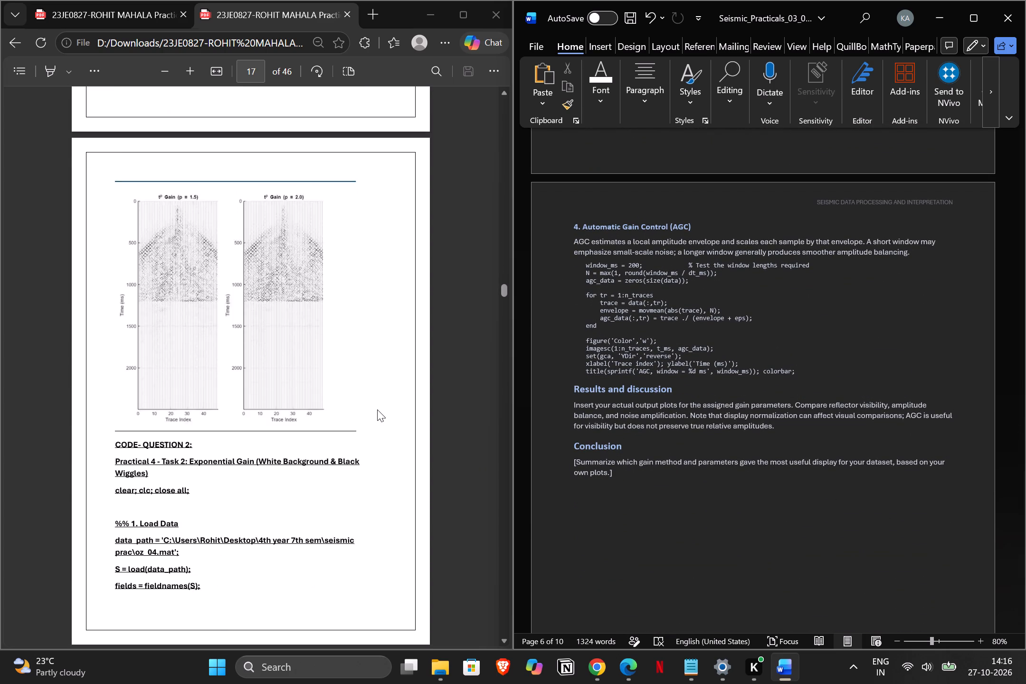
{"action": "scroll", "coordinate": [377, 409], "scroll_direction": "down", "scroll_amount": 7}
{"action": "scroll", "coordinate": [377, 409], "scroll_direction": "down", "scroll_amount": 14}
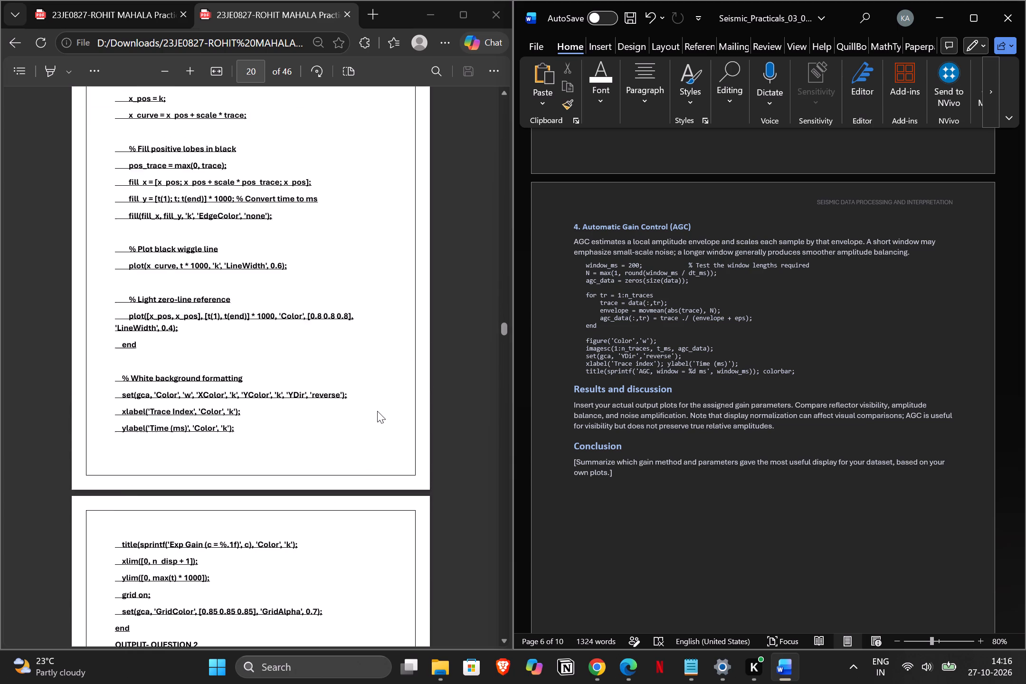
{"action": "scroll", "coordinate": [377, 411], "scroll_direction": "down", "scroll_amount": 19}
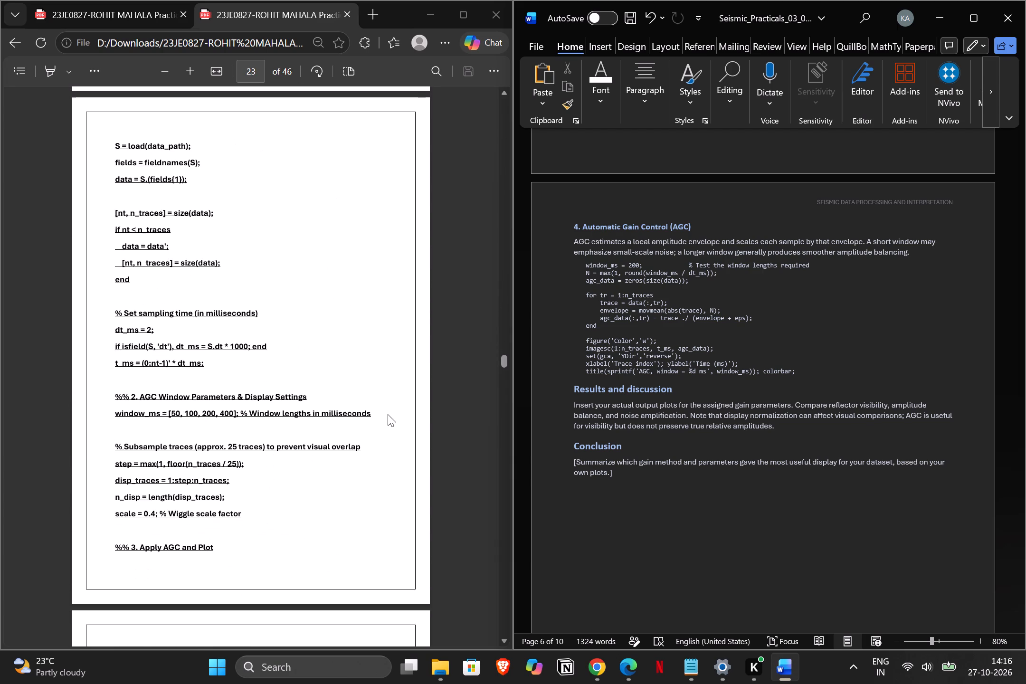
{"action": "scroll", "coordinate": [388, 414], "scroll_direction": "down", "scroll_amount": 17}
{"action": "scroll", "coordinate": [388, 414], "scroll_direction": "down", "scroll_amount": 6}
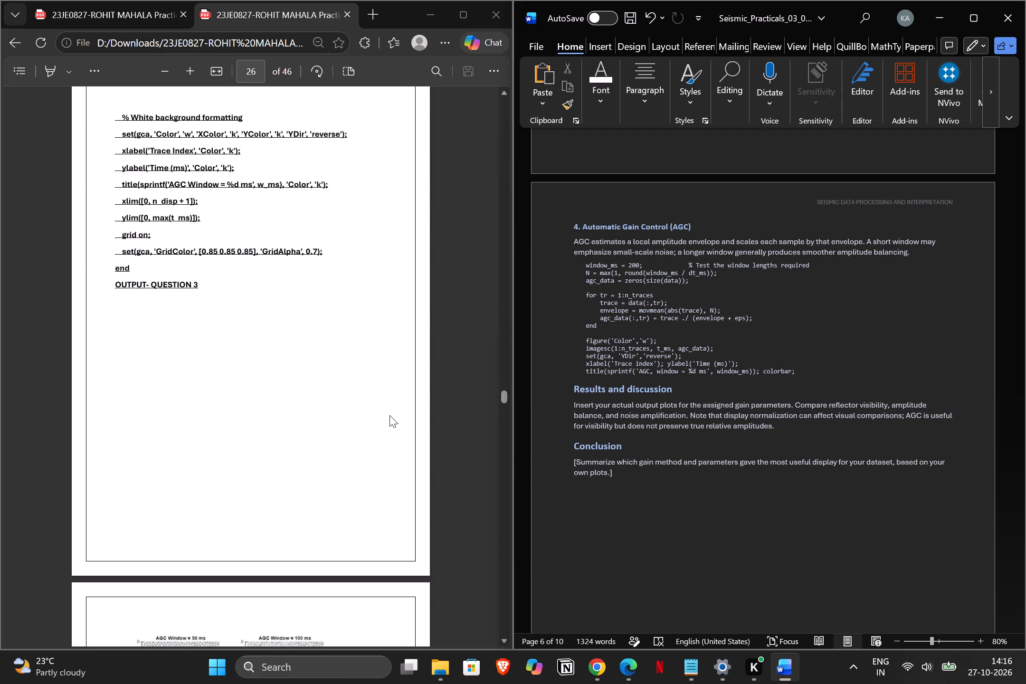
{"action": "scroll", "coordinate": [389, 415], "scroll_direction": "down", "scroll_amount": 7}
{"action": "scroll", "coordinate": [390, 415], "scroll_direction": "up", "scroll_amount": 11}
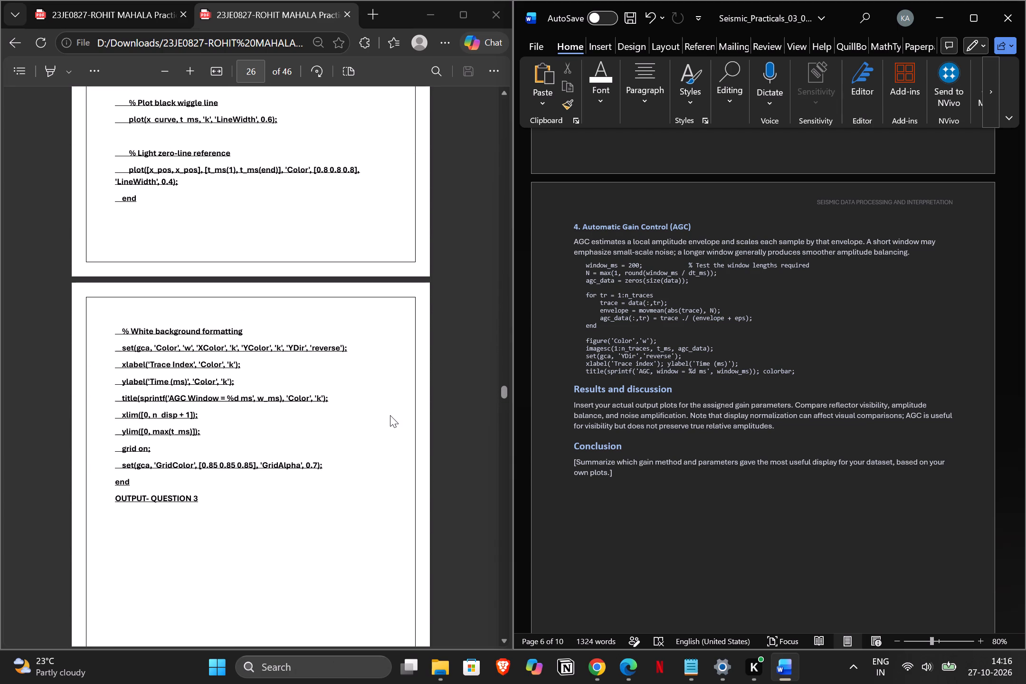
{"action": "scroll", "coordinate": [390, 415], "scroll_direction": "down", "scroll_amount": 20}
{"action": "scroll", "coordinate": [390, 415], "scroll_direction": "down", "scroll_amount": 1}
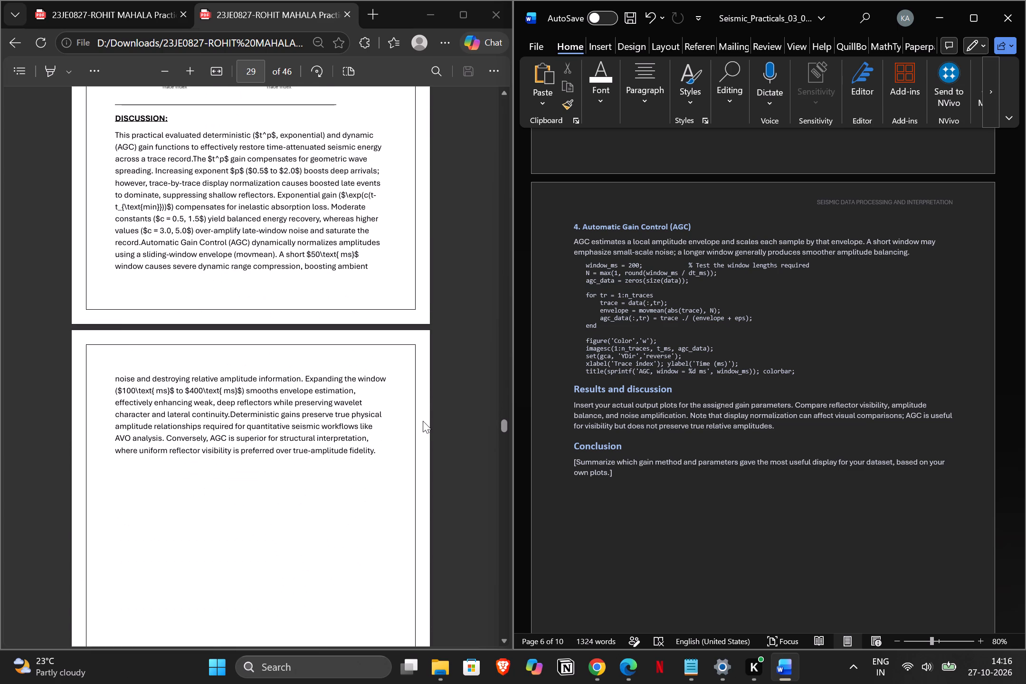
{"action": "scroll", "coordinate": [419, 420], "scroll_direction": "up", "scroll_amount": 4}
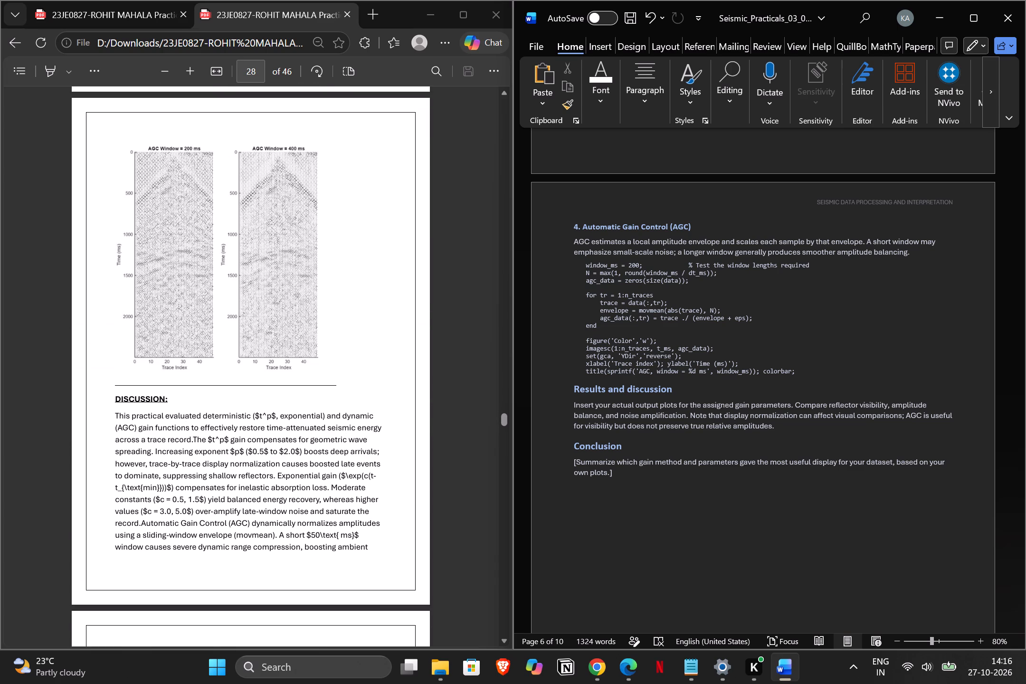
{"action": "left_click_drag", "start_coordinate": [117, 403], "coordinate": [179, 440]}
{"action": "left_click", "coordinate": [363, 473]}
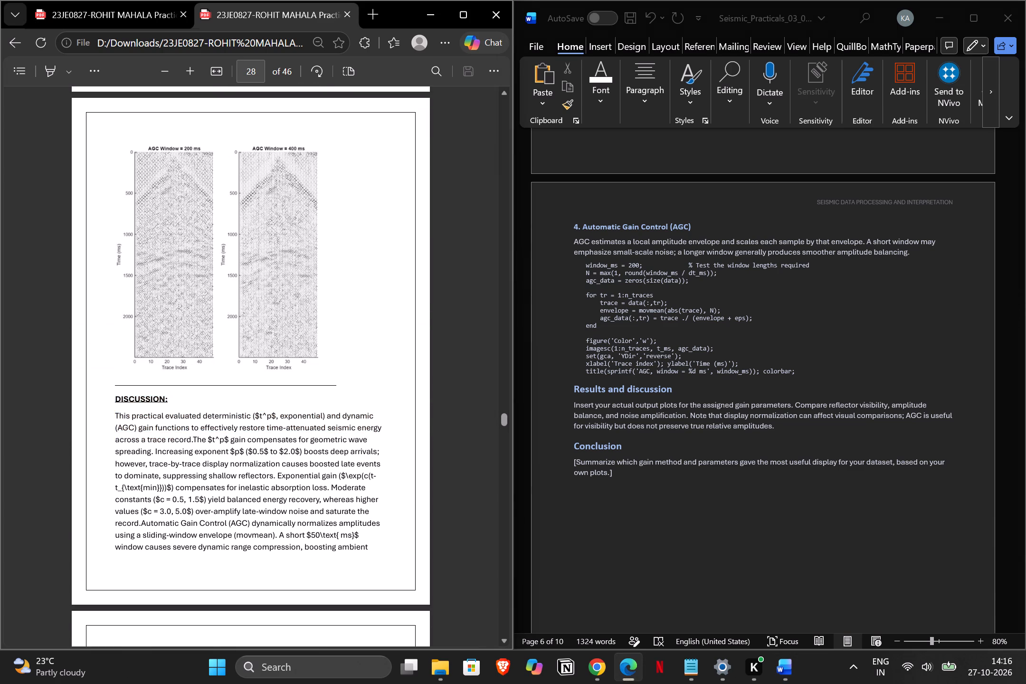
Look back through the PDF's AGC, exponential and time-power gain code and plots to the start of MATLAB Practical 04.
{"action": "scroll", "coordinate": [363, 469], "scroll_direction": "up", "scroll_amount": 20}
{"action": "scroll", "coordinate": [363, 469], "scroll_direction": "up", "scroll_amount": 6}
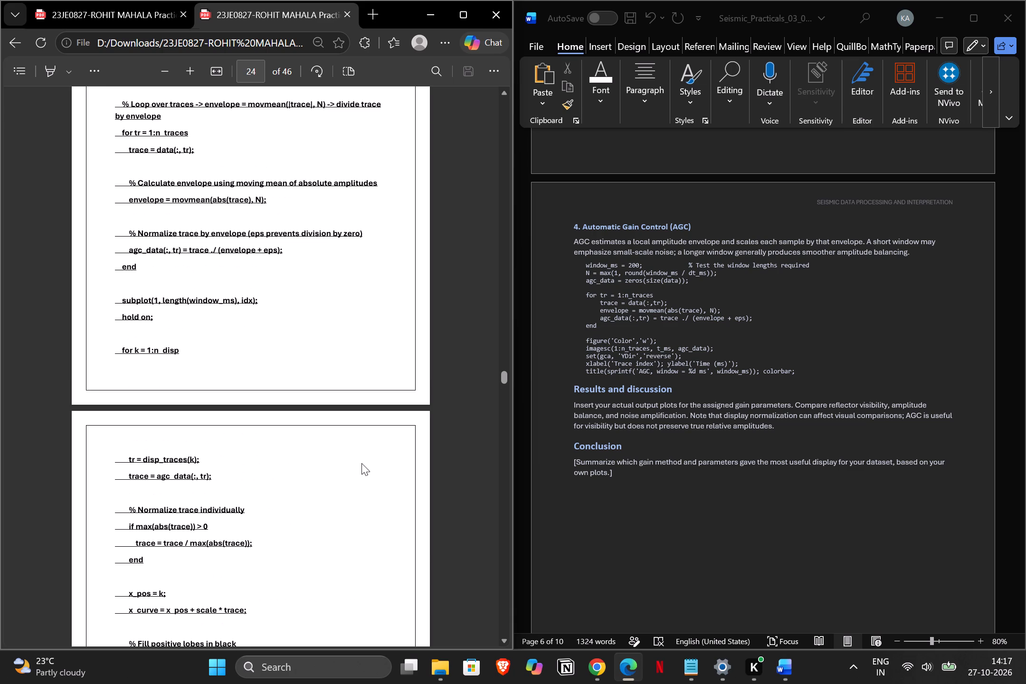
{"action": "scroll", "coordinate": [361, 463], "scroll_direction": "up", "scroll_amount": 19}
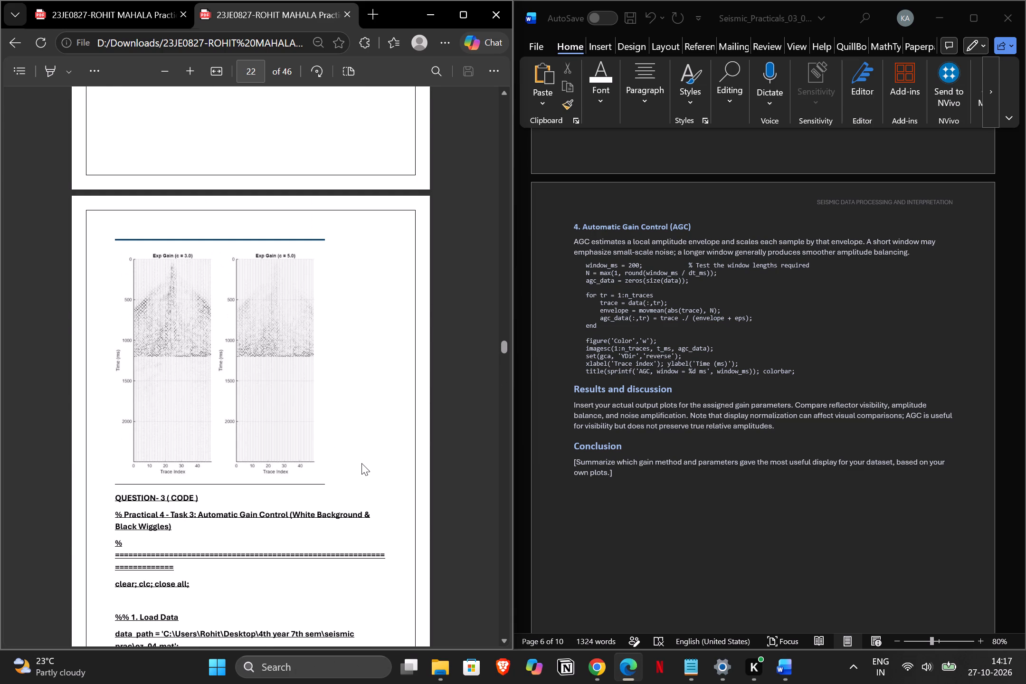
{"action": "scroll", "coordinate": [359, 463], "scroll_direction": "up", "scroll_amount": 6}
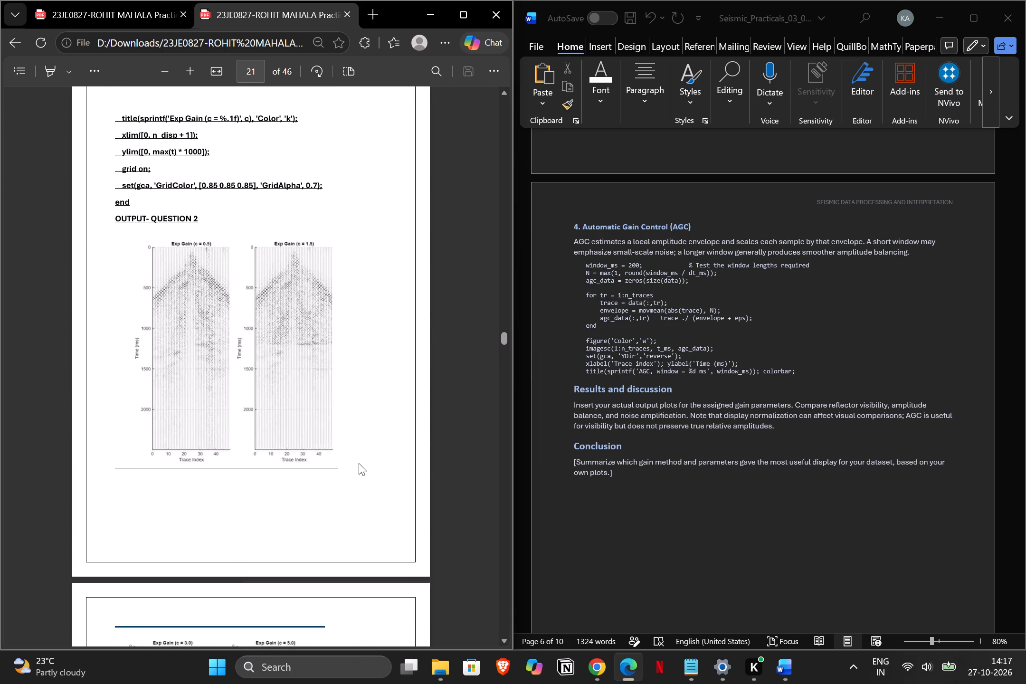
{"action": "scroll", "coordinate": [359, 463], "scroll_direction": "up", "scroll_amount": 20}
{"action": "scroll", "coordinate": [359, 463], "scroll_direction": "up", "scroll_amount": 8}
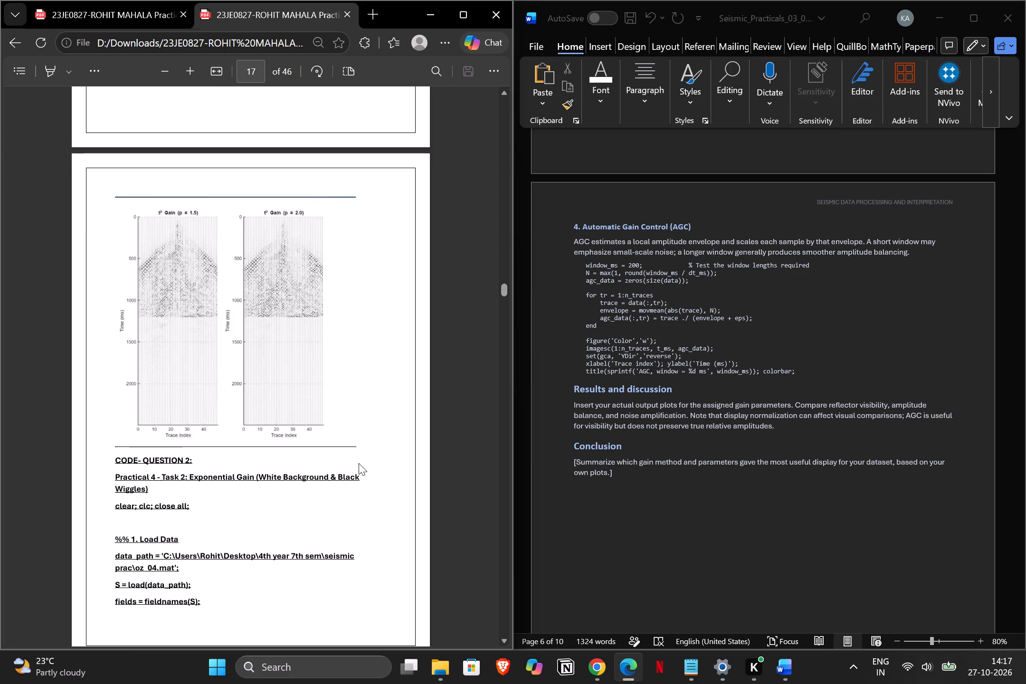
{"action": "scroll", "coordinate": [359, 463], "scroll_direction": "up", "scroll_amount": 3}
{"action": "scroll", "coordinate": [359, 463], "scroll_direction": "up", "scroll_amount": 20}
{"action": "scroll", "coordinate": [359, 463], "scroll_direction": "up", "scroll_amount": 17}
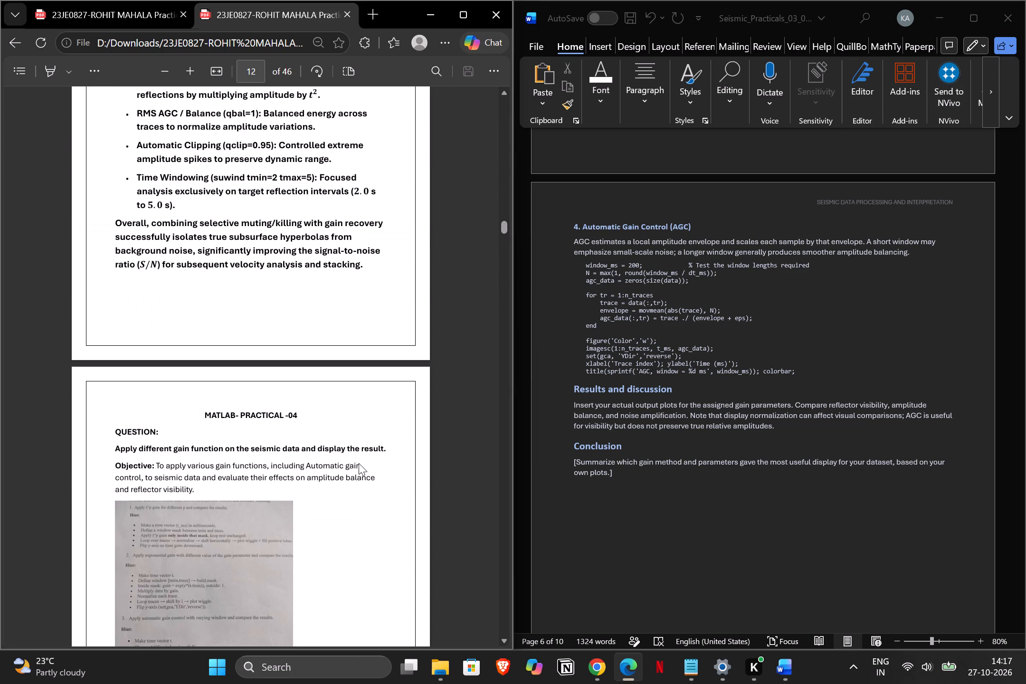
Check the report's Practical 04 commands and parameter record, before-and-after plots placeholder and Part B hint sheet.
{"action": "scroll", "coordinate": [836, 464], "scroll_direction": "up", "scroll_amount": 20}
{"action": "scroll", "coordinate": [836, 464], "scroll_direction": "up", "scroll_amount": 7}
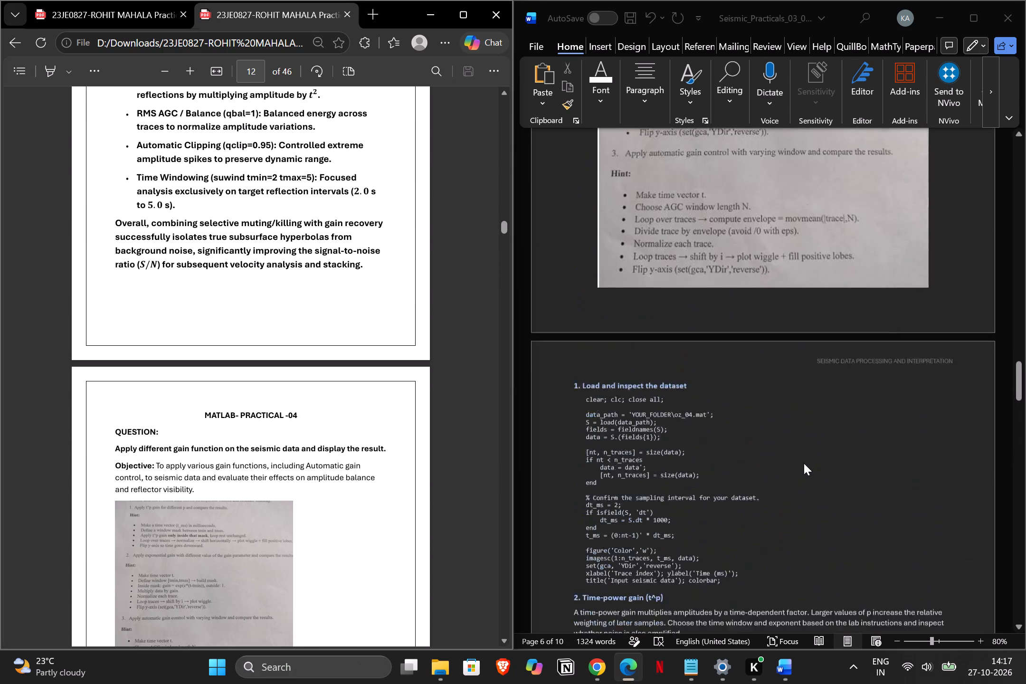
{"action": "scroll", "coordinate": [804, 463], "scroll_direction": "up", "scroll_amount": 12}
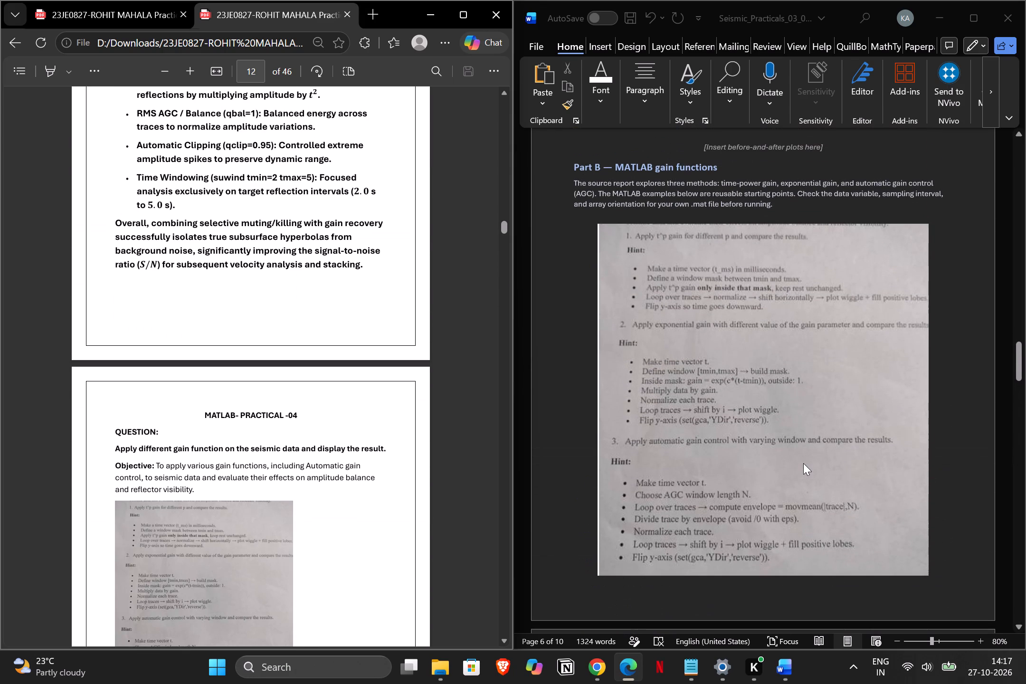
{"action": "scroll", "coordinate": [801, 463], "scroll_direction": "up", "scroll_amount": 4}
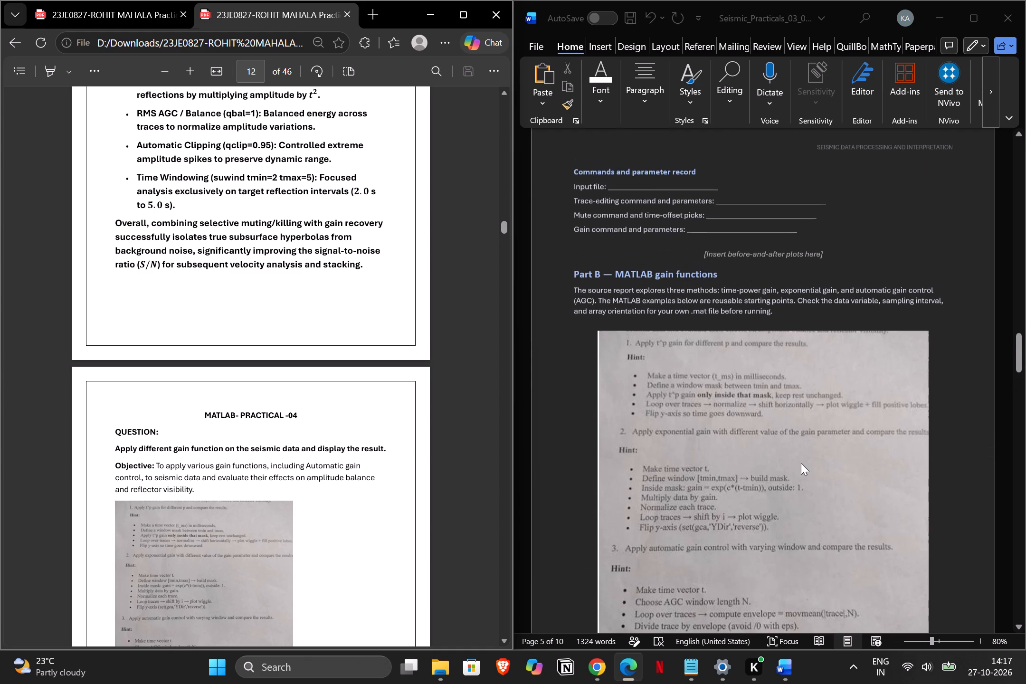
{"action": "scroll", "coordinate": [800, 463], "scroll_direction": "up", "scroll_amount": 3}
{"action": "scroll", "coordinate": [800, 464], "scroll_direction": "down", "scroll_amount": 15}
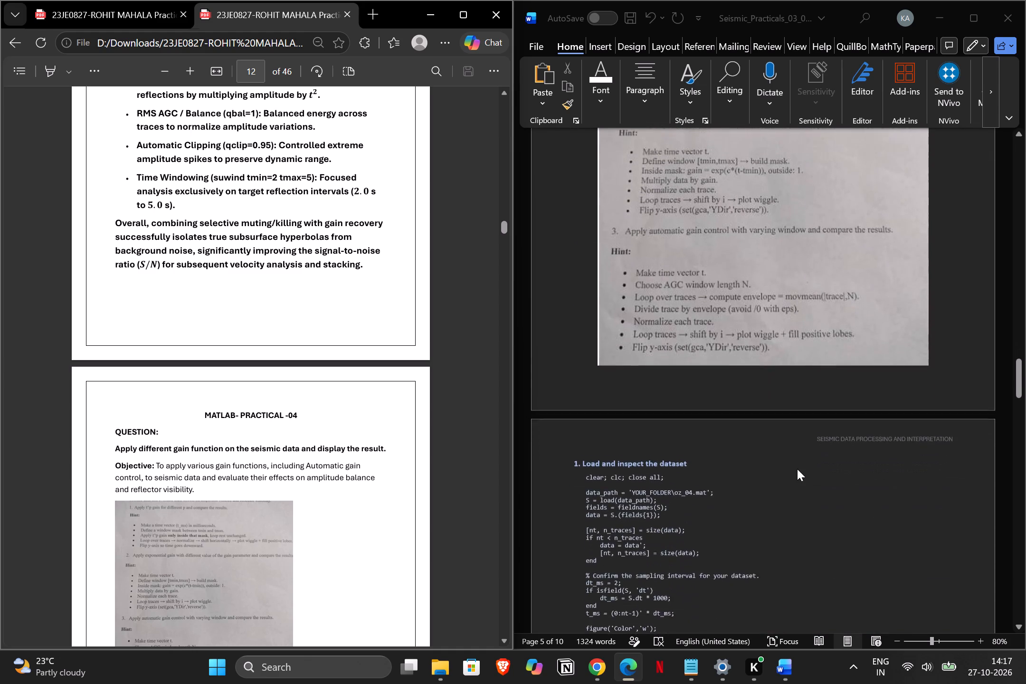
Compare the report's Practical 04 procedure and parameter record with the PDF's Seismic Unix discussion, gain plots and Practical 04 question page.
{"action": "scroll", "coordinate": [797, 469], "scroll_direction": "up", "scroll_amount": 20}
{"action": "scroll", "coordinate": [797, 469], "scroll_direction": "up", "scroll_amount": 11}
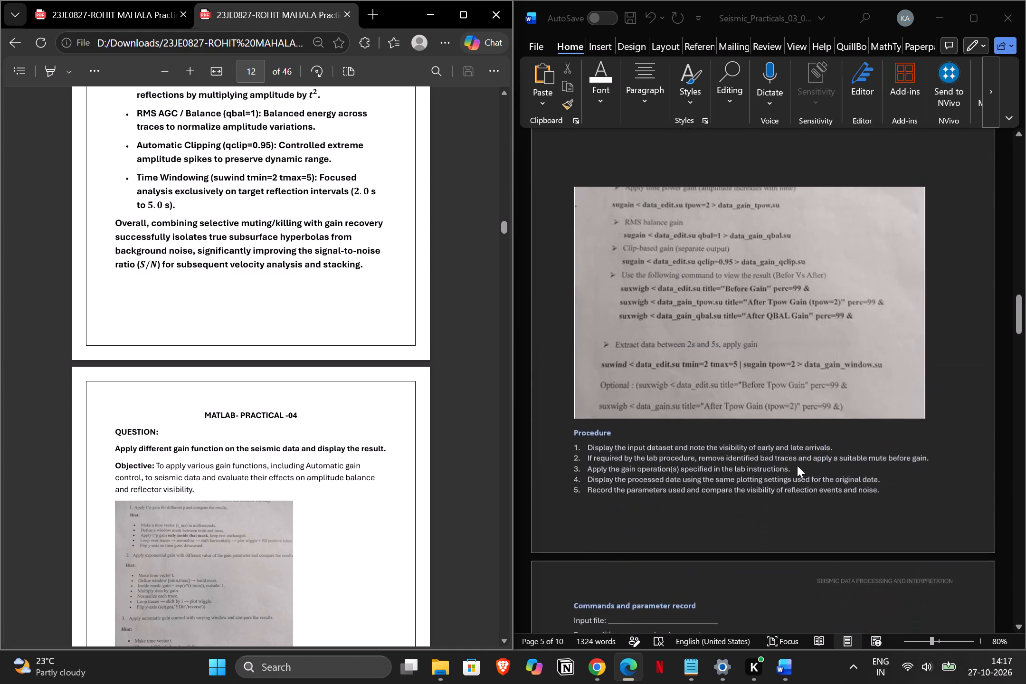
{"action": "scroll", "coordinate": [797, 465], "scroll_direction": "up", "scroll_amount": 7}
{"action": "scroll", "coordinate": [787, 472], "scroll_direction": "down", "scroll_amount": 10}
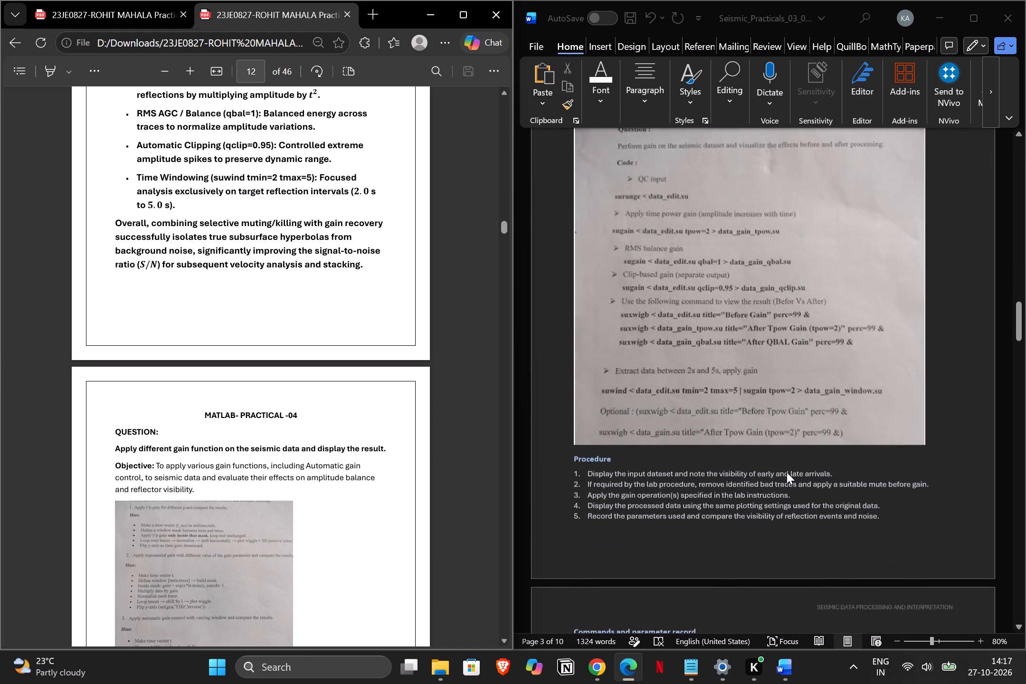
{"action": "scroll", "coordinate": [787, 472], "scroll_direction": "down", "scroll_amount": 13}
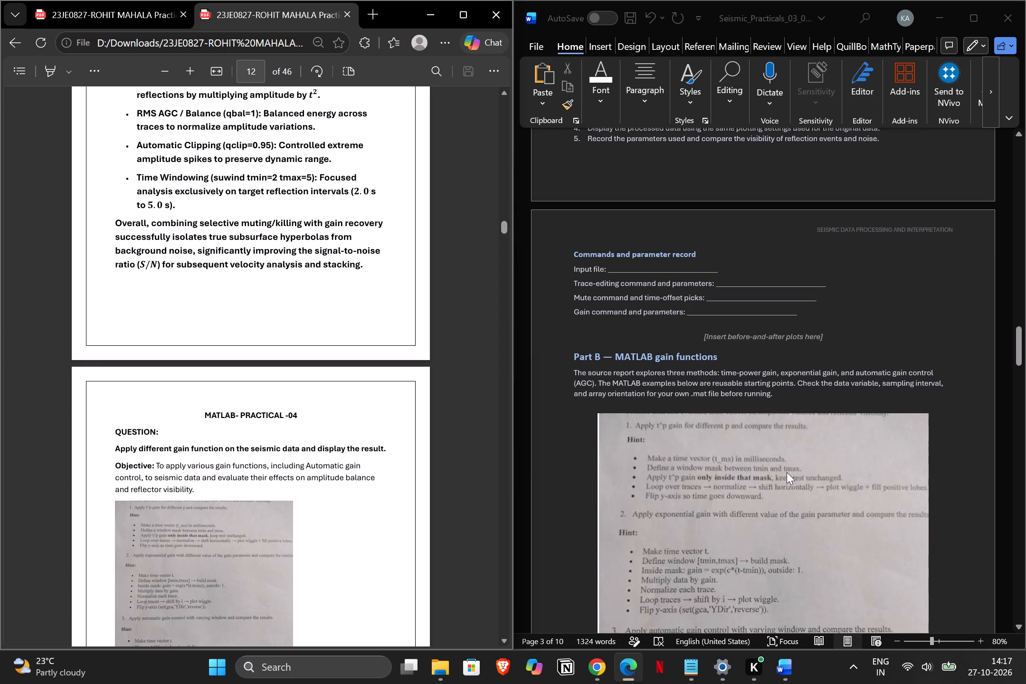
{"action": "scroll", "coordinate": [356, 459], "scroll_direction": "up", "scroll_amount": 3}
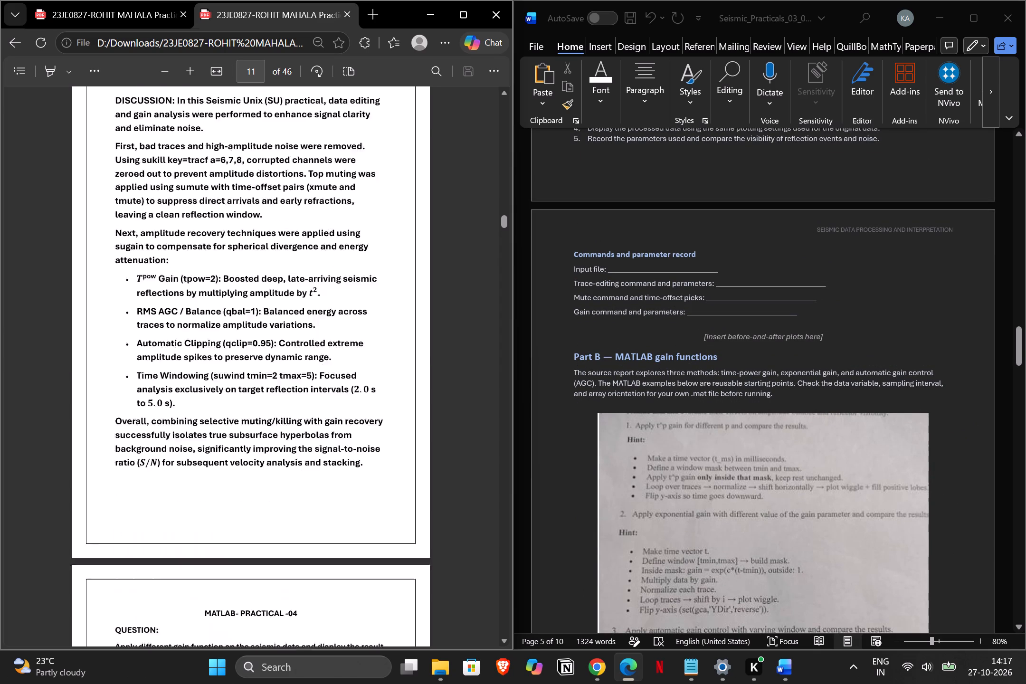
{"action": "scroll", "coordinate": [356, 459], "scroll_direction": "up", "scroll_amount": 11}
{"action": "scroll", "coordinate": [363, 454], "scroll_direction": "up", "scroll_amount": 11}
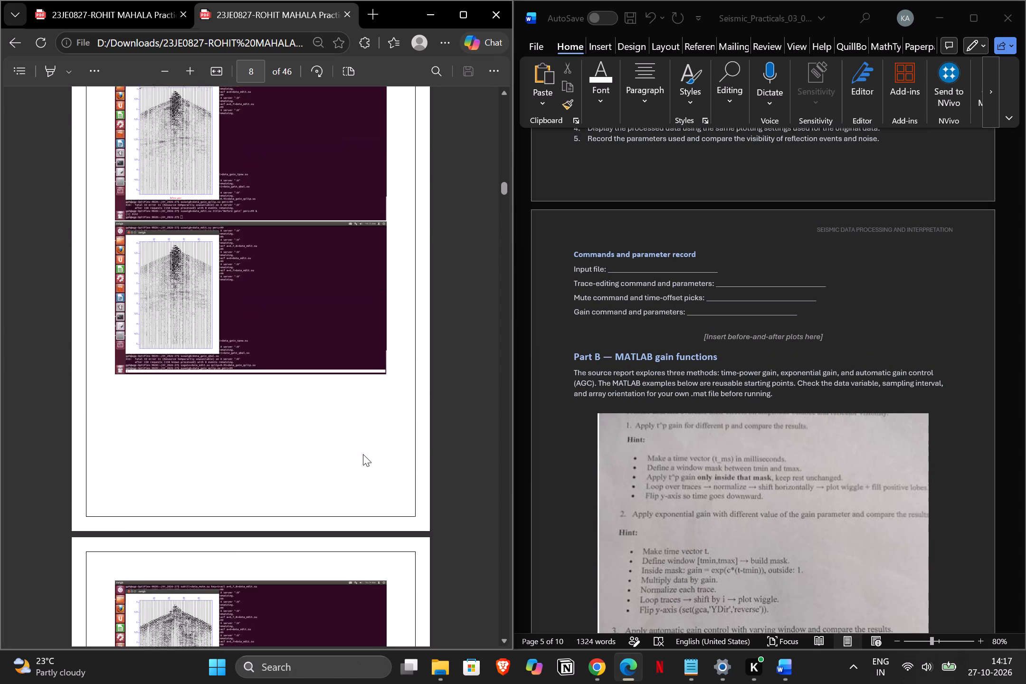
{"action": "scroll", "coordinate": [363, 454], "scroll_direction": "up", "scroll_amount": 15}
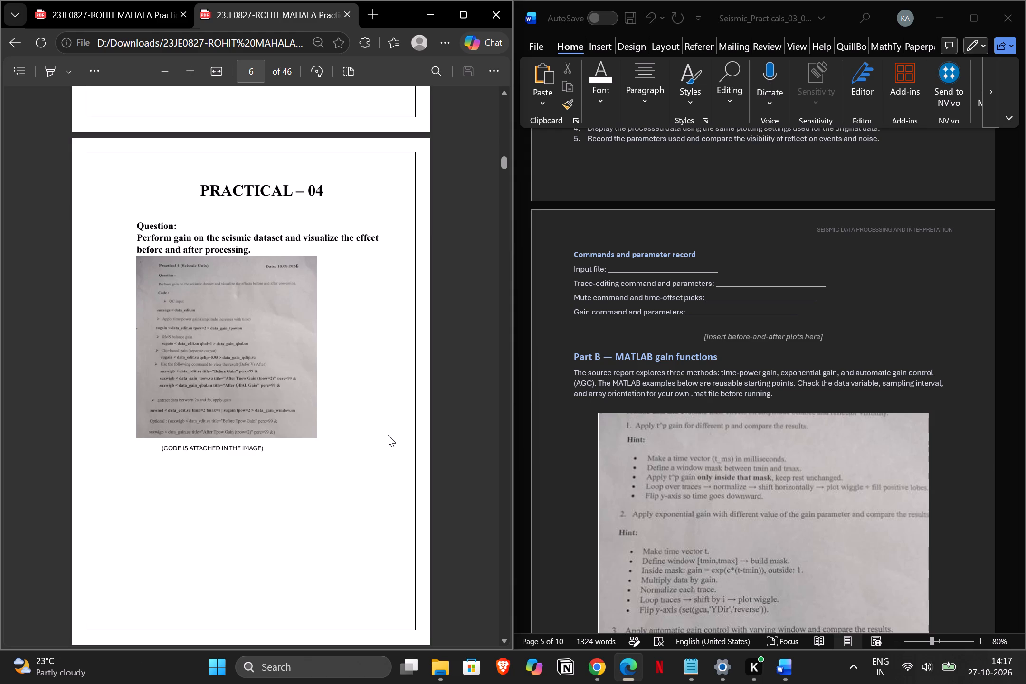
Review the report's Part A Seismic Unix code sheet, procedure and before-and-after plots placeholder against the PDF's Practical 04 question.
{"action": "scroll", "coordinate": [703, 437], "scroll_direction": "up", "scroll_amount": 10}
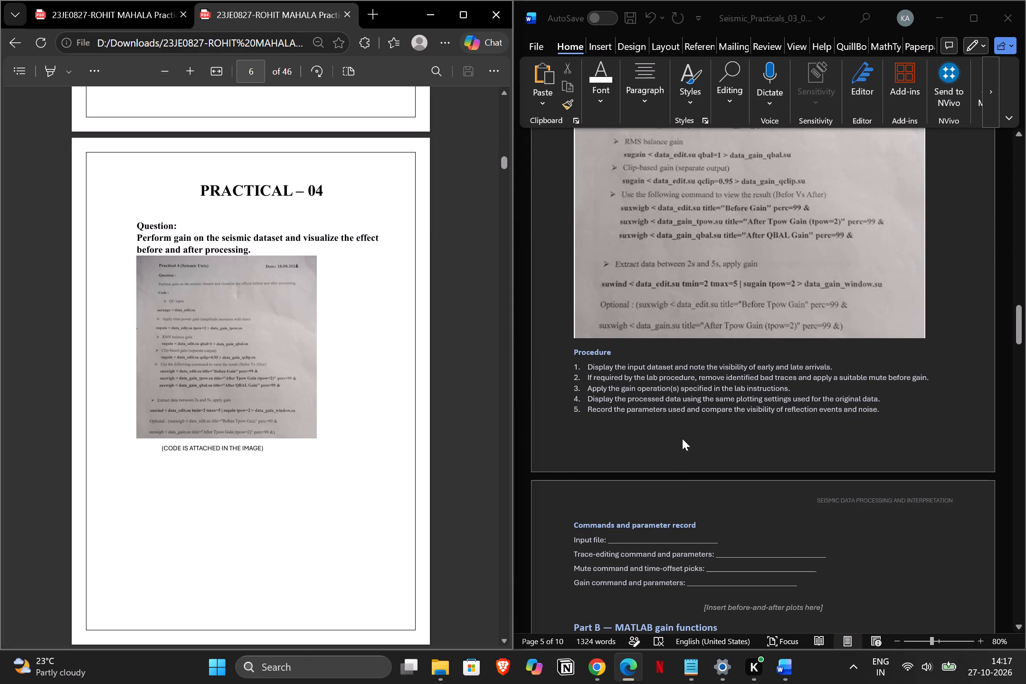
{"action": "scroll", "coordinate": [690, 434], "scroll_direction": "down", "scroll_amount": 14}
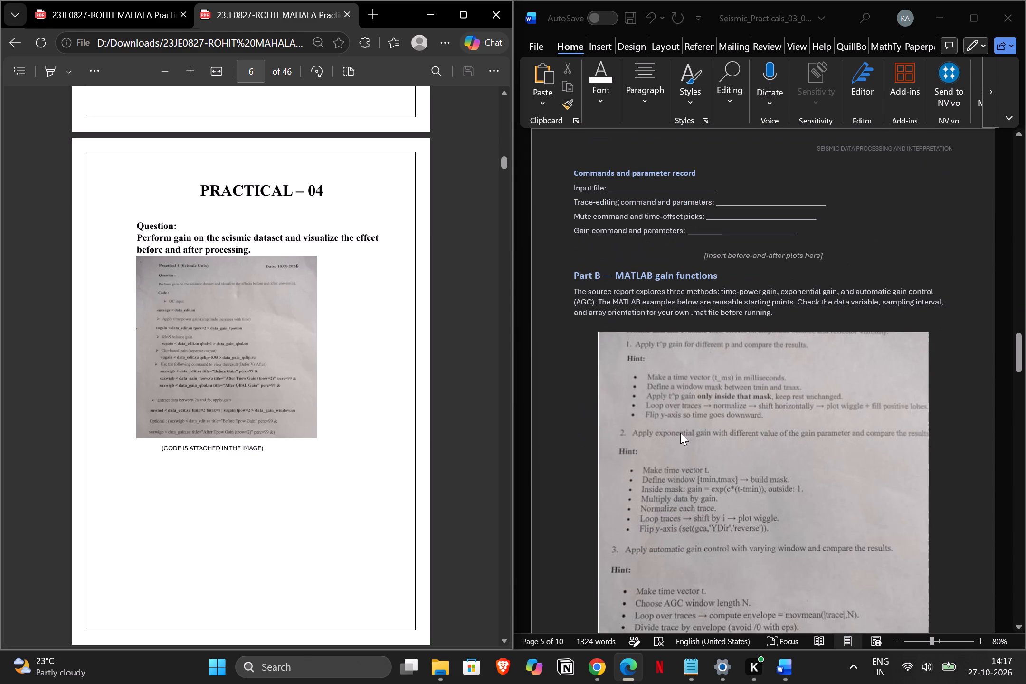
{"action": "scroll", "coordinate": [335, 416], "scroll_direction": "down", "scroll_amount": 5}
{"action": "scroll", "coordinate": [338, 413], "scroll_direction": "up", "scroll_amount": 9}
{"action": "scroll", "coordinate": [852, 459], "scroll_direction": "up", "scroll_amount": 2}
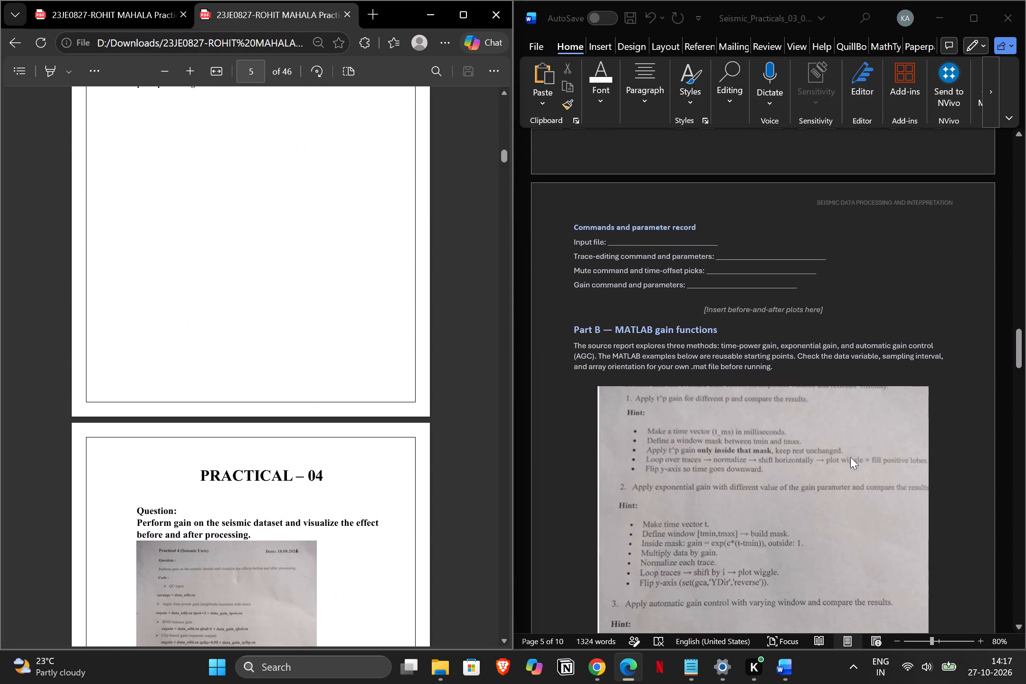
{"action": "scroll", "coordinate": [850, 457], "scroll_direction": "up", "scroll_amount": 14}
{"action": "scroll", "coordinate": [831, 454], "scroll_direction": "down", "scroll_amount": 5}
{"action": "scroll", "coordinate": [831, 454], "scroll_direction": "up", "scroll_amount": 5}
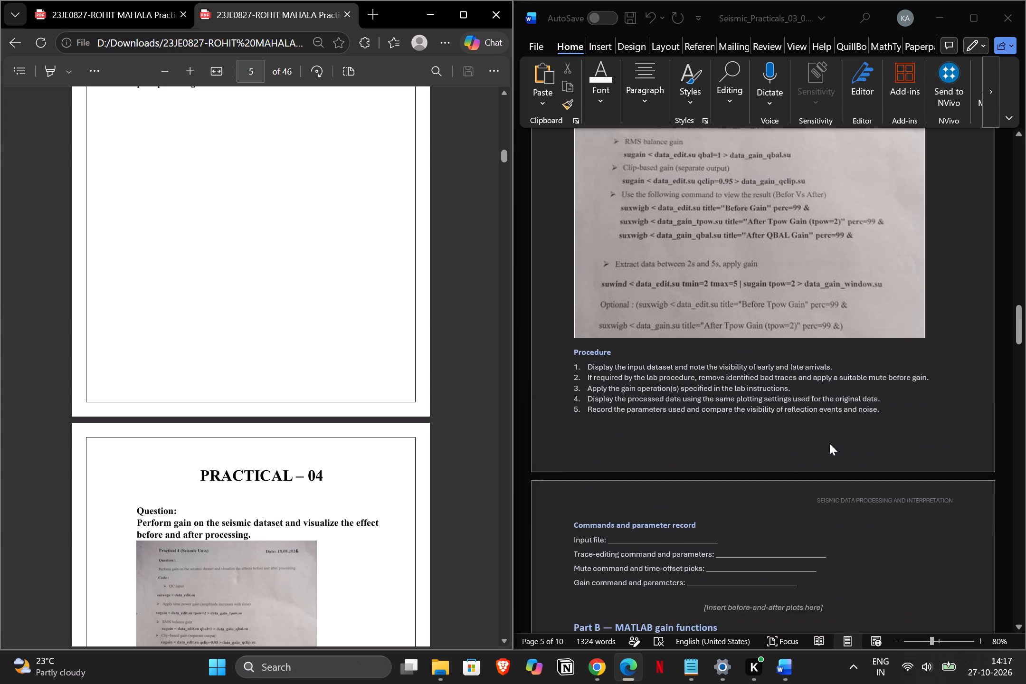
{"action": "scroll", "coordinate": [829, 443], "scroll_direction": "up", "scroll_amount": 5}
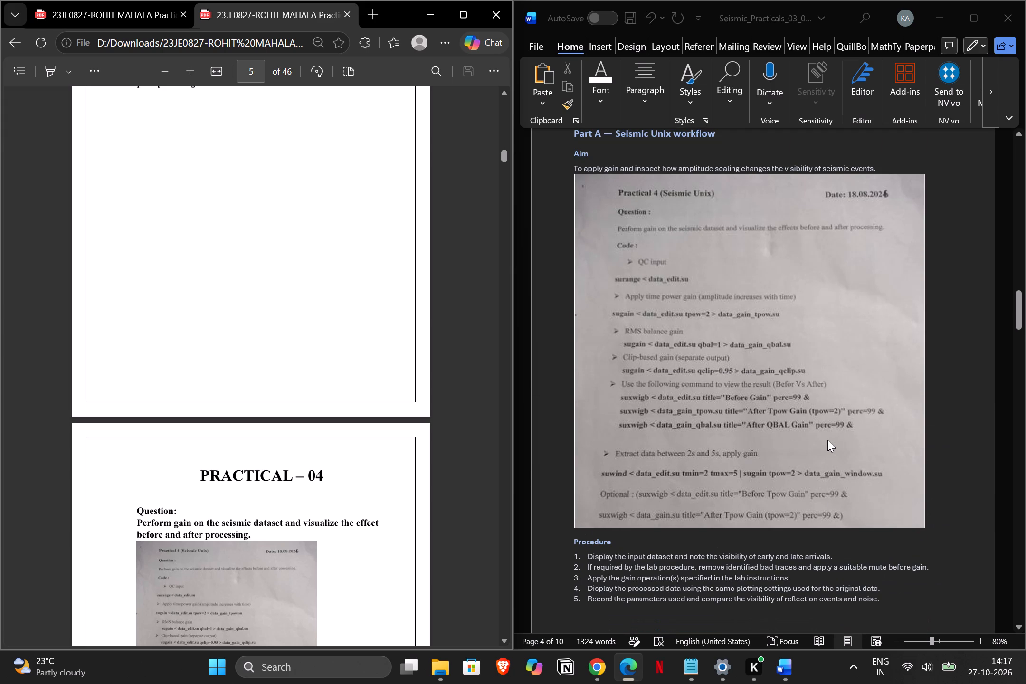
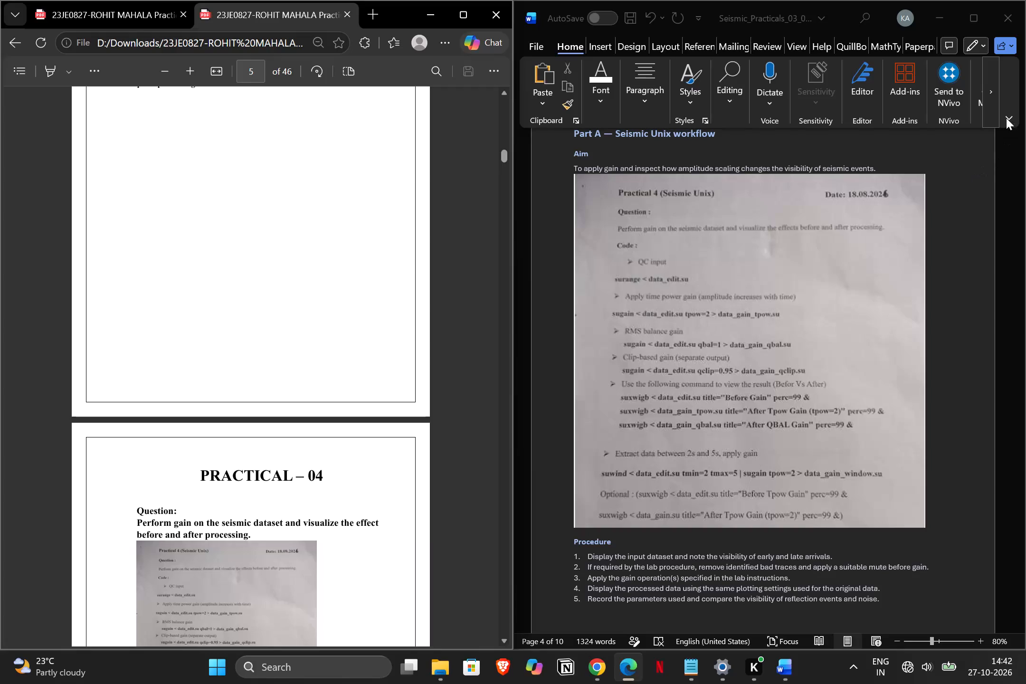
Close the Seismic Practicals Word report, the Chrome window and the Edge window holding the reference PDFs.
{"action": "left_click", "coordinate": [1017, 18]}
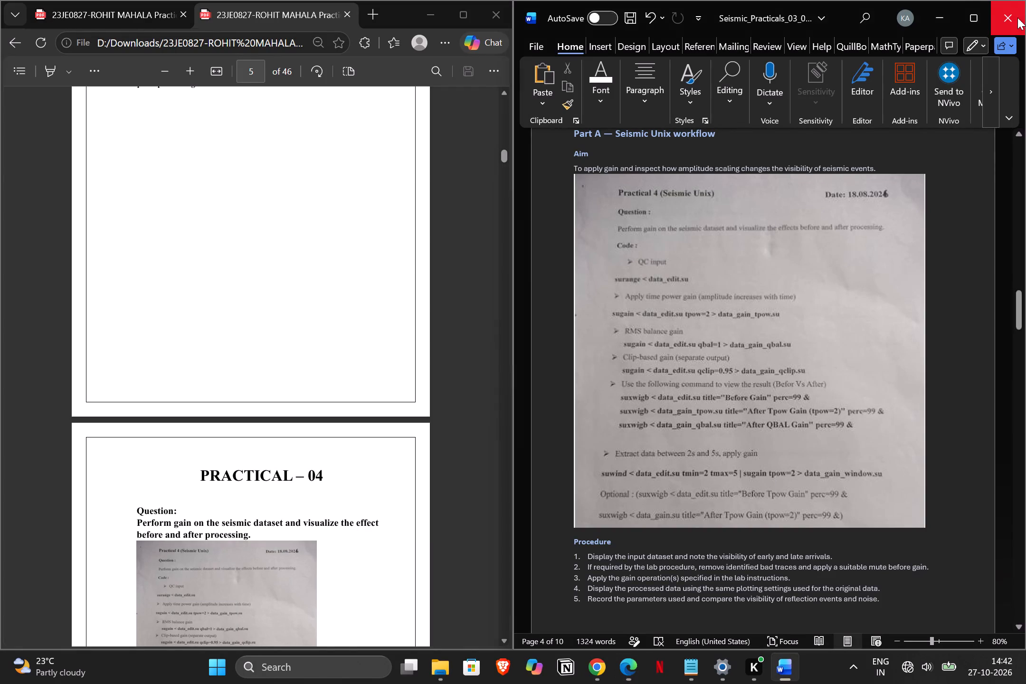
{"action": "left_click", "coordinate": [814, 529]}
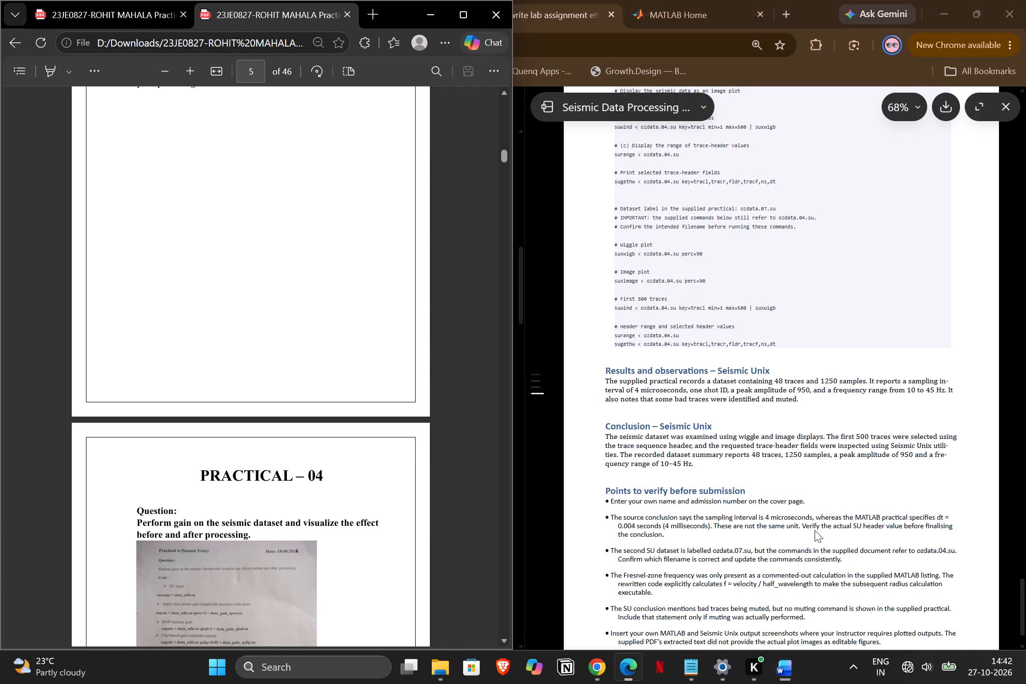
{"action": "left_click", "coordinate": [1025, 14]}
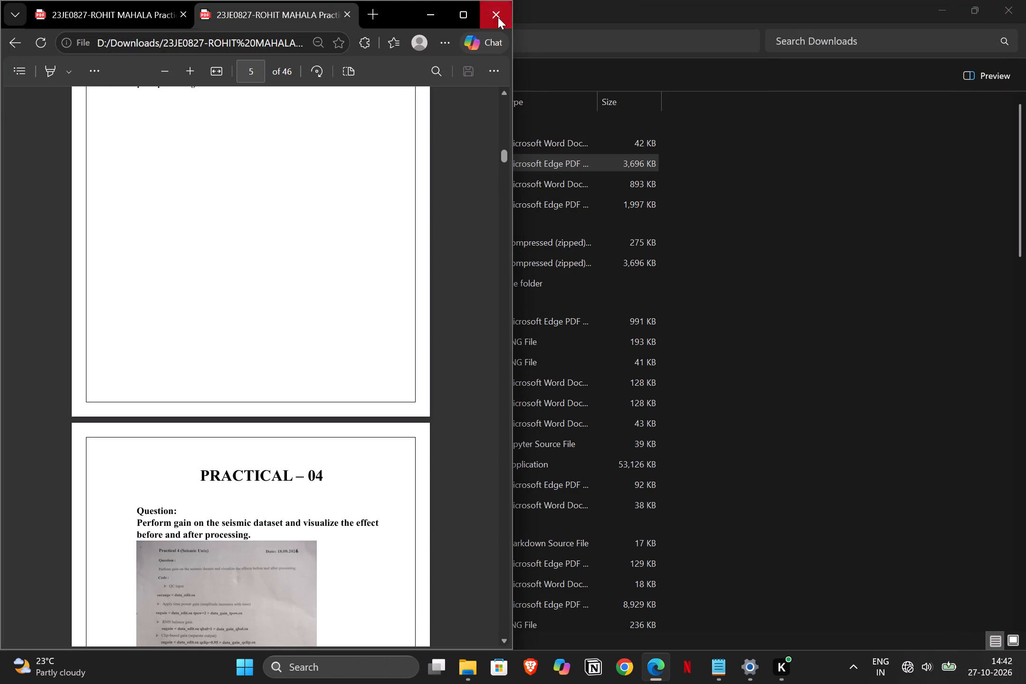
{"action": "left_click", "coordinate": [498, 18]}
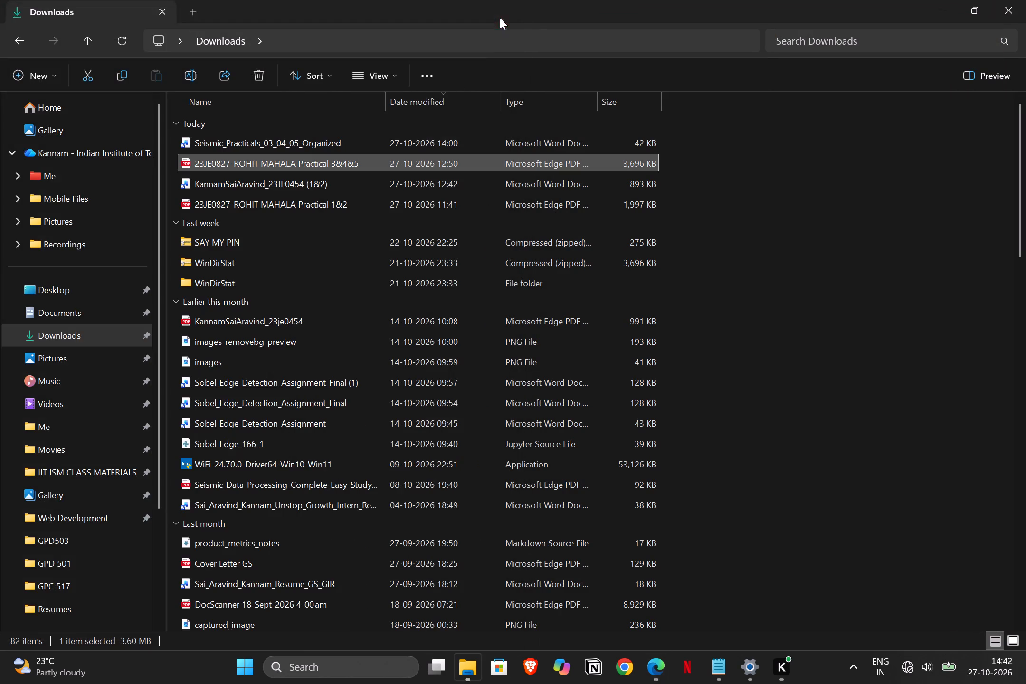